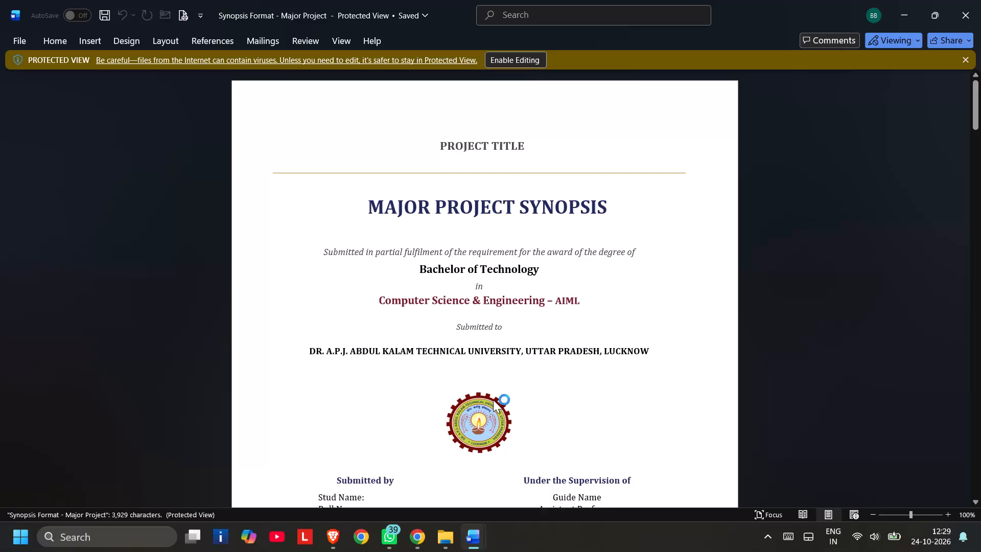
# Look through the major project synopsis format from the cover page to the references section.
pyautogui.scroll(-1, 493, 400)
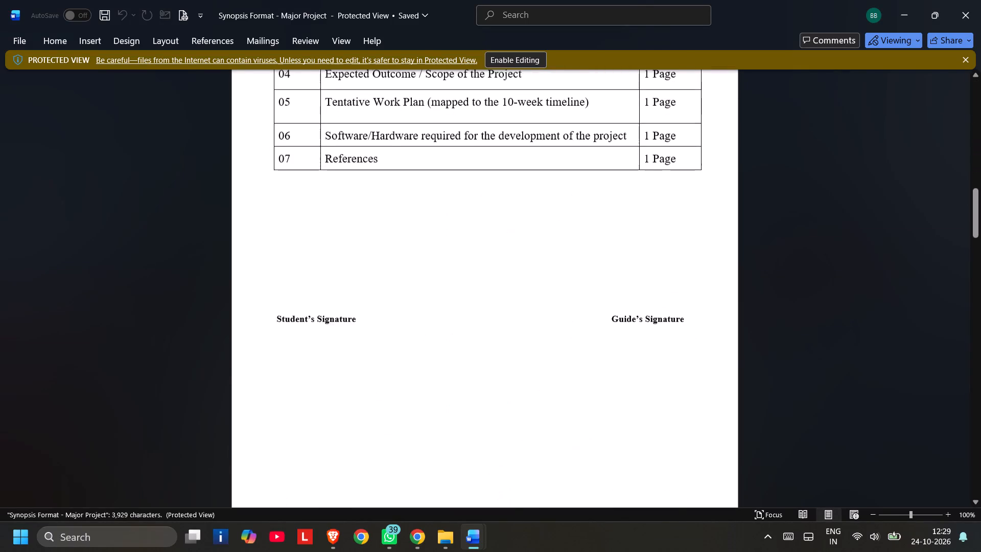
pyautogui.scroll(-1, 493, 400)
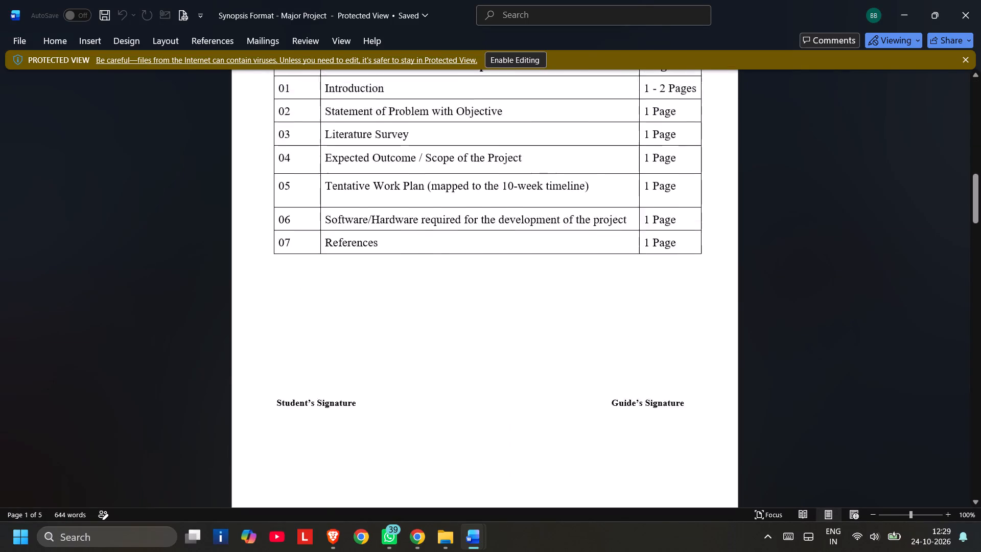
pyautogui.scroll(-2, 493, 400)
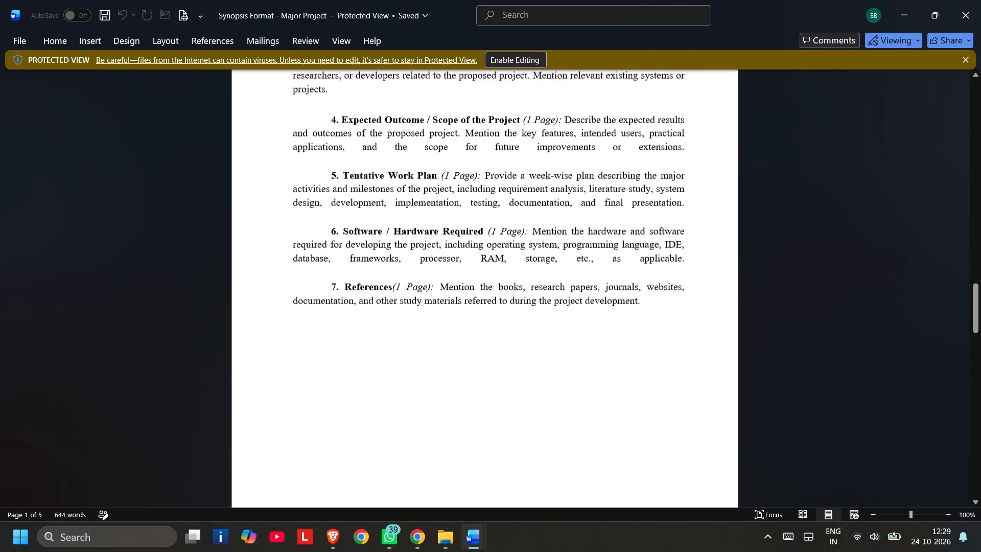
pyautogui.scroll(-5, 493, 400)
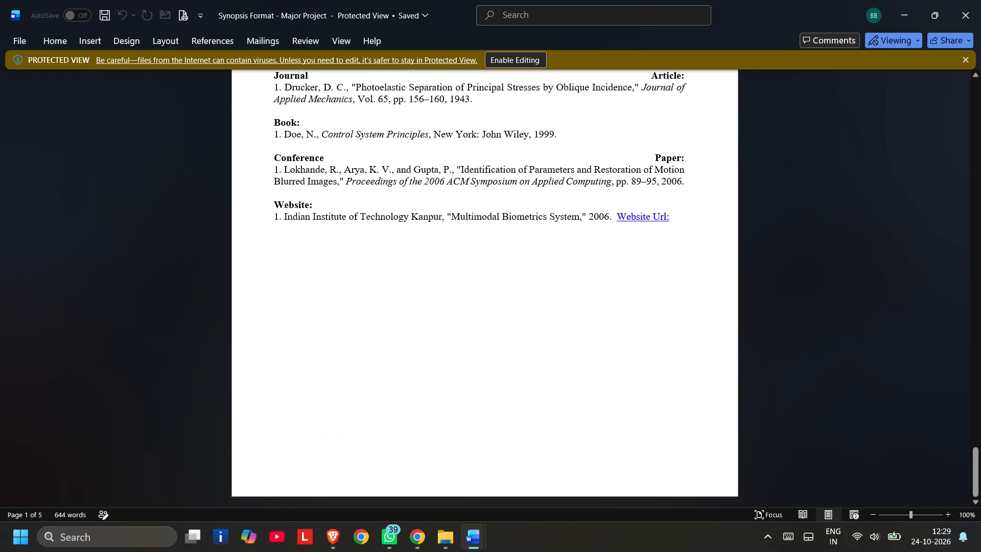
pyautogui.scroll(6, 493, 400)
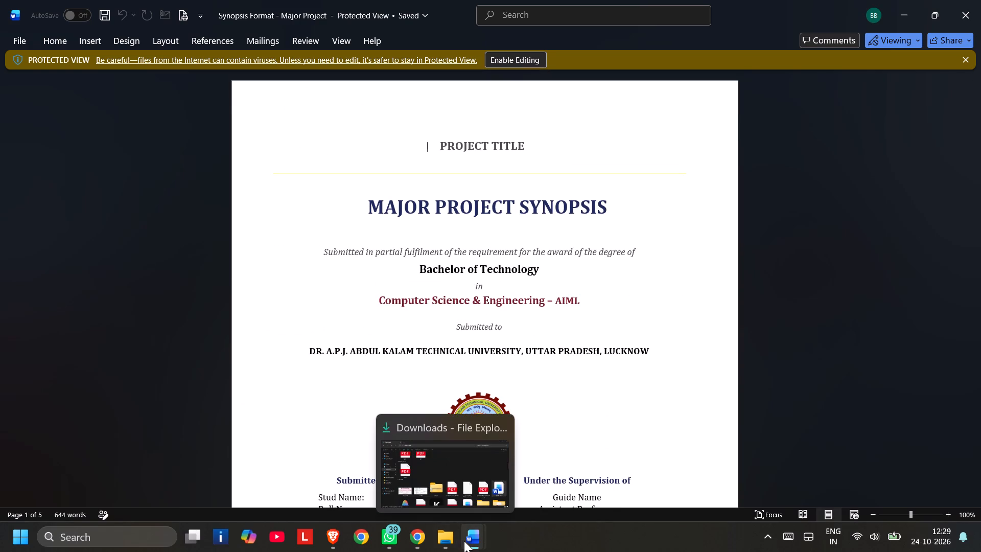
# View the mini project document "sypnosis format" and close it.
pyautogui.click(436, 488)
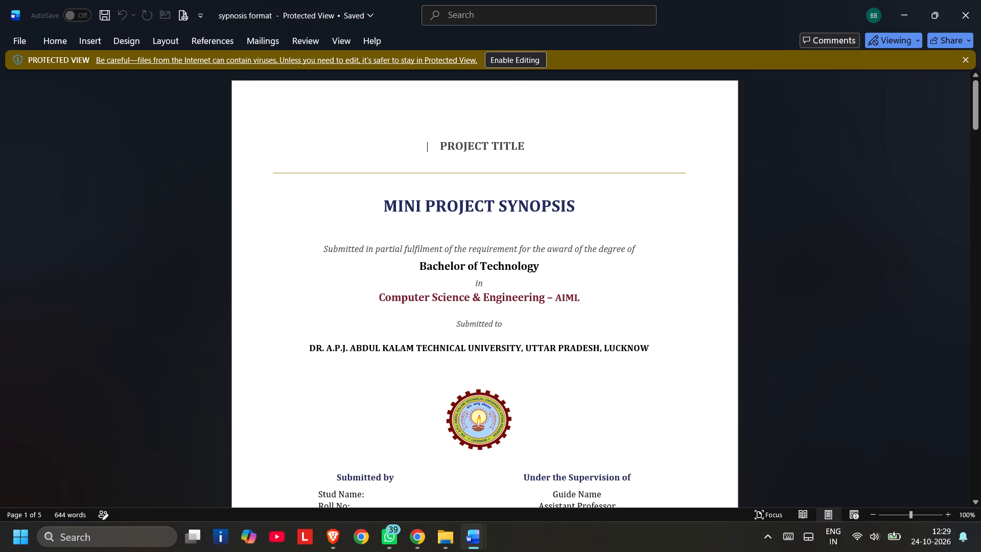
pyautogui.click(980, 0)
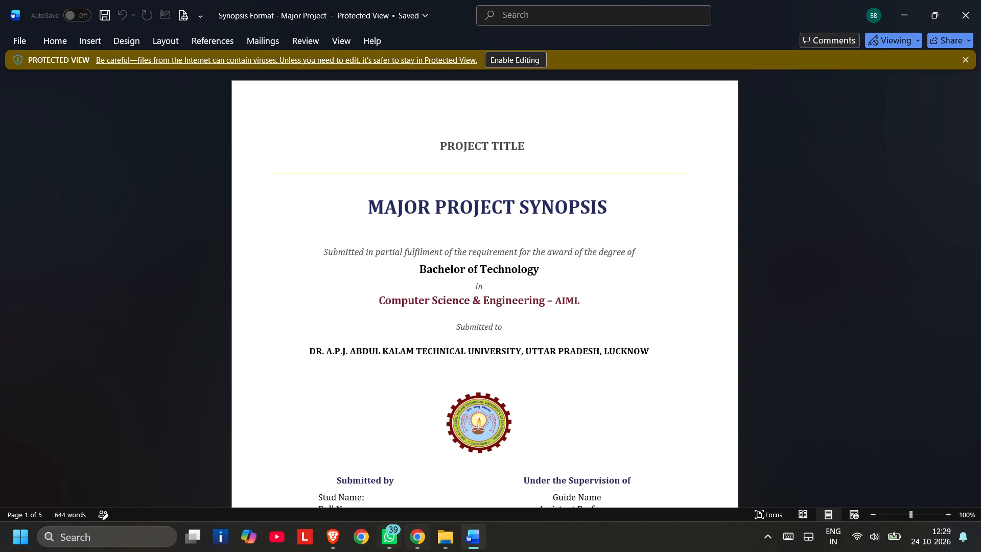
# Open the YouTube_Watch_Party_System_Synopsis PDF from Downloads and examine its cover page at a larger zoom.
pyautogui.click(448, 535)
pyautogui.scroll(4, 404, 370)
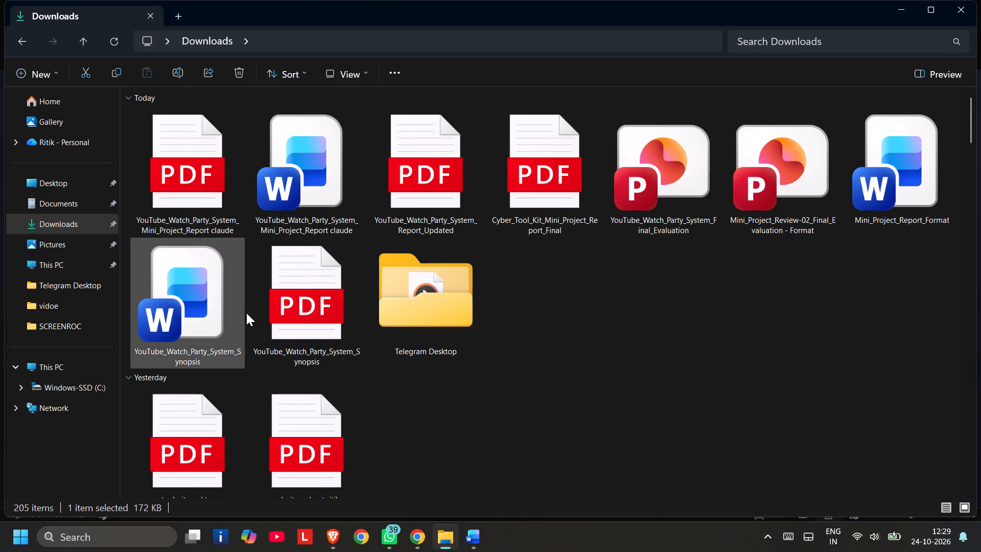
pyautogui.doubleClick(282, 316)
pyautogui.scroll(16, 459, 375)
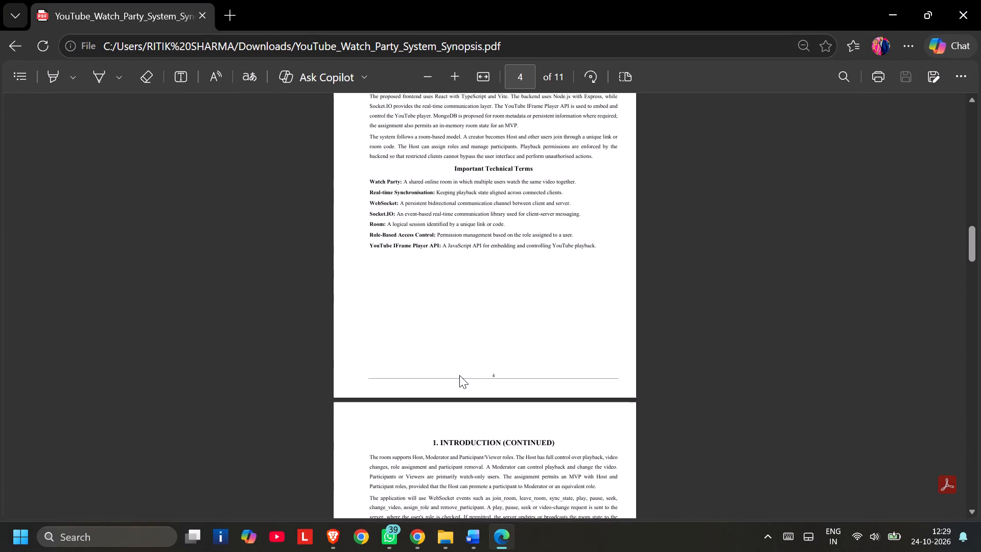
pyautogui.scroll(5, 459, 375)
pyautogui.scroll(3, 468, 318)
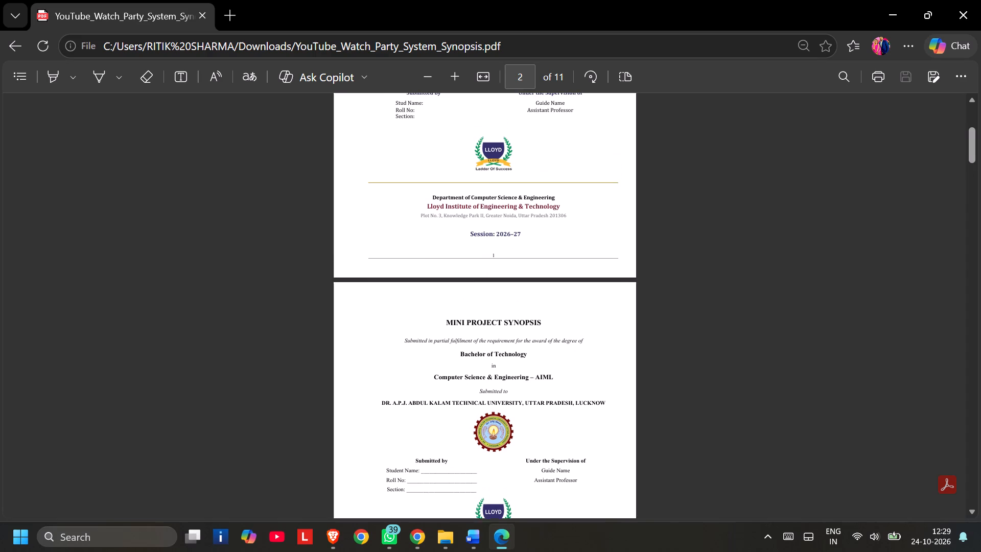
pyautogui.scroll(1, 468, 318)
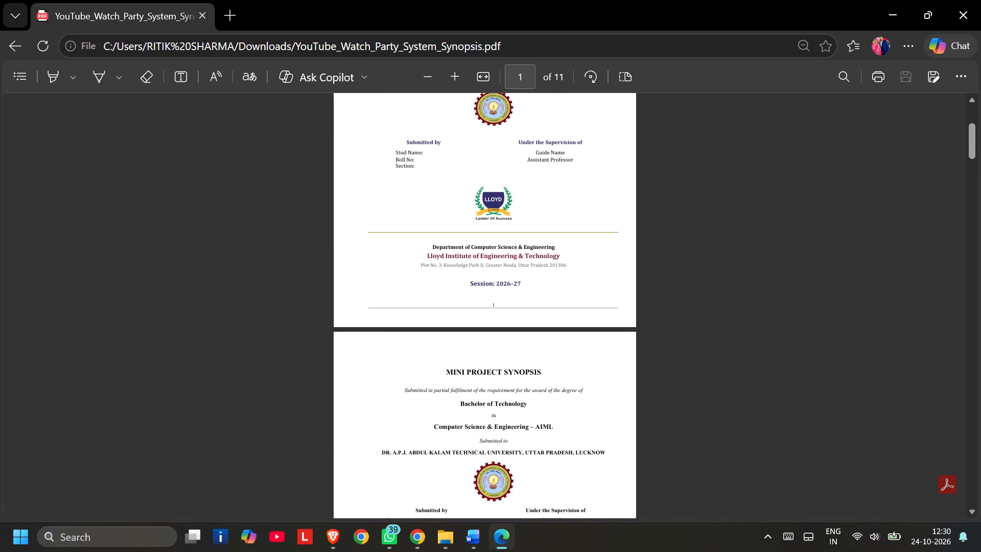
pyautogui.scroll(4, 468, 318)
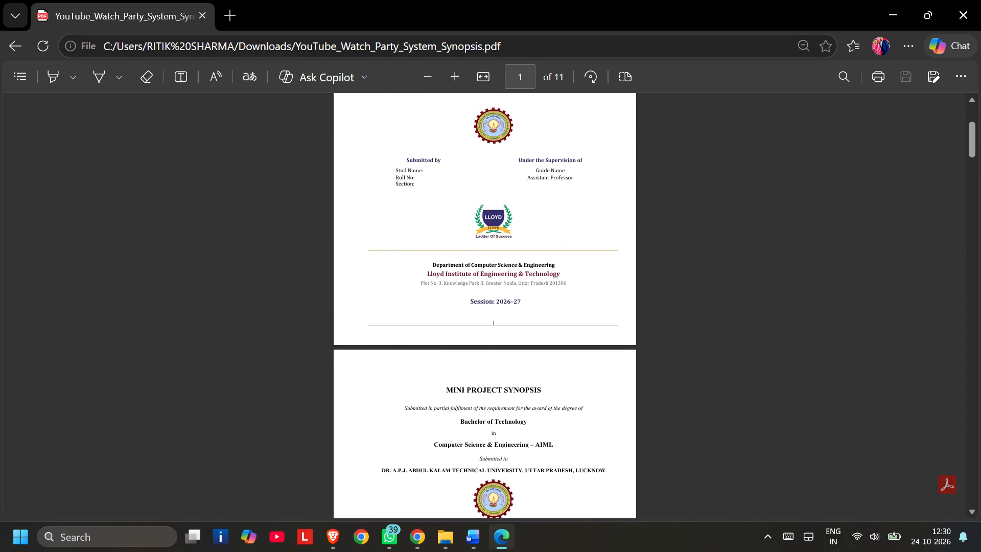
pyautogui.scroll(3, 468, 318)
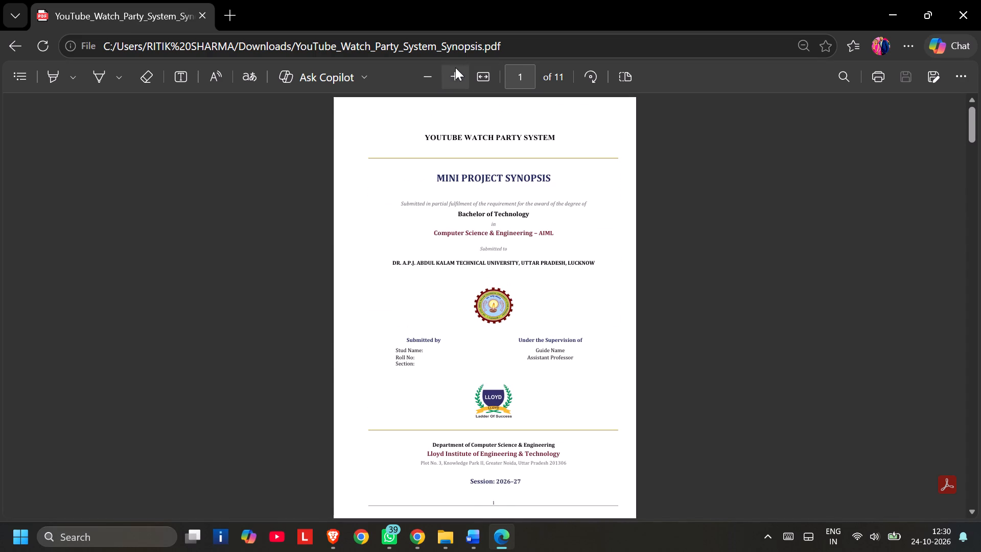
pyautogui.click(453, 66)
pyautogui.click(453, 66)
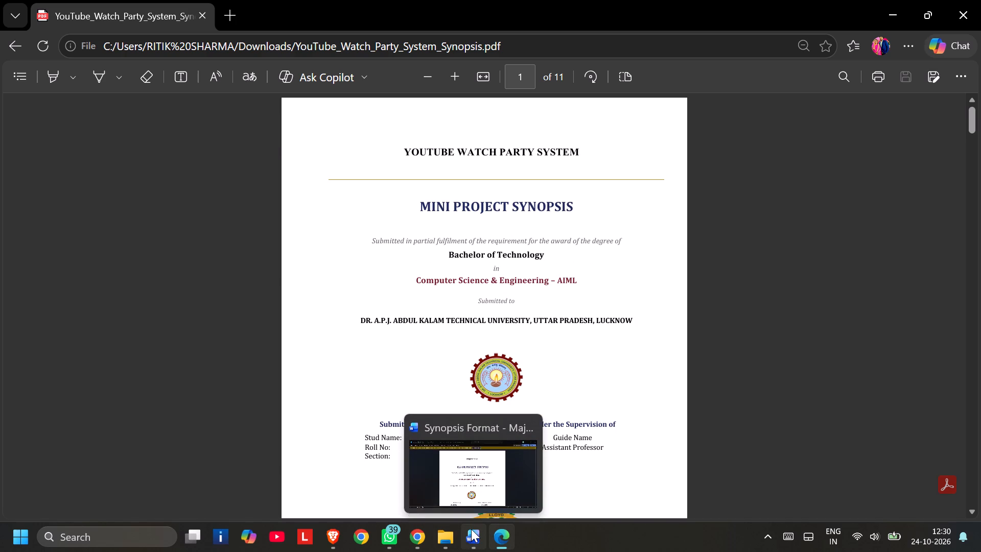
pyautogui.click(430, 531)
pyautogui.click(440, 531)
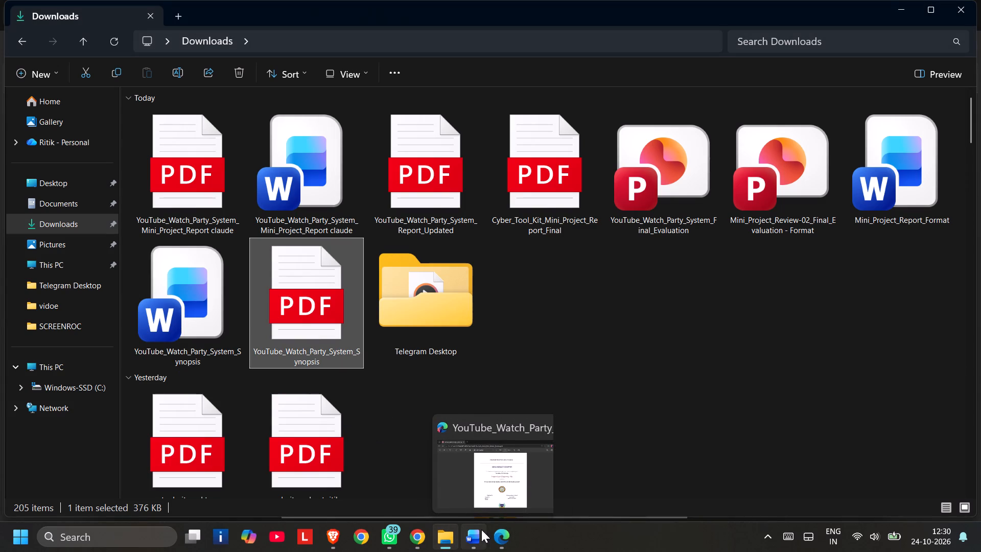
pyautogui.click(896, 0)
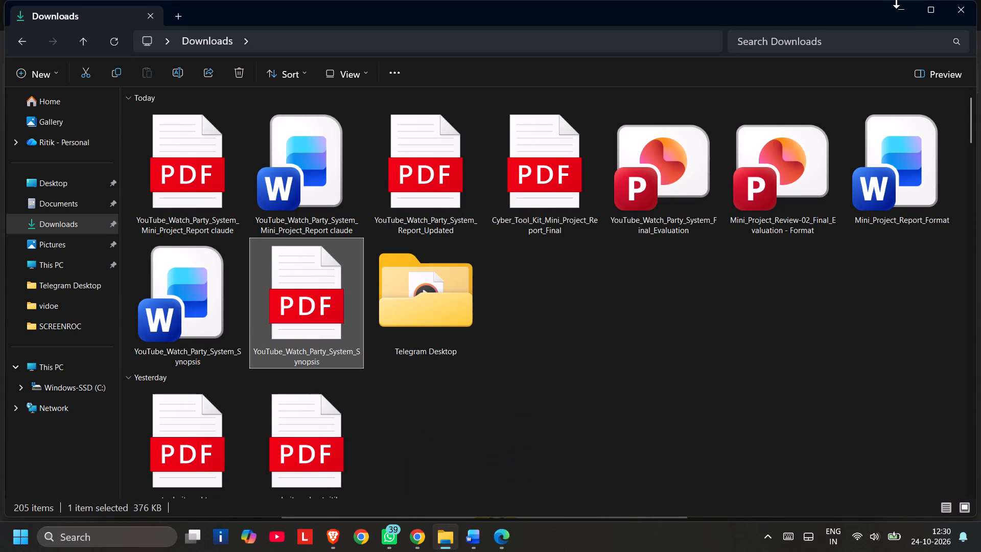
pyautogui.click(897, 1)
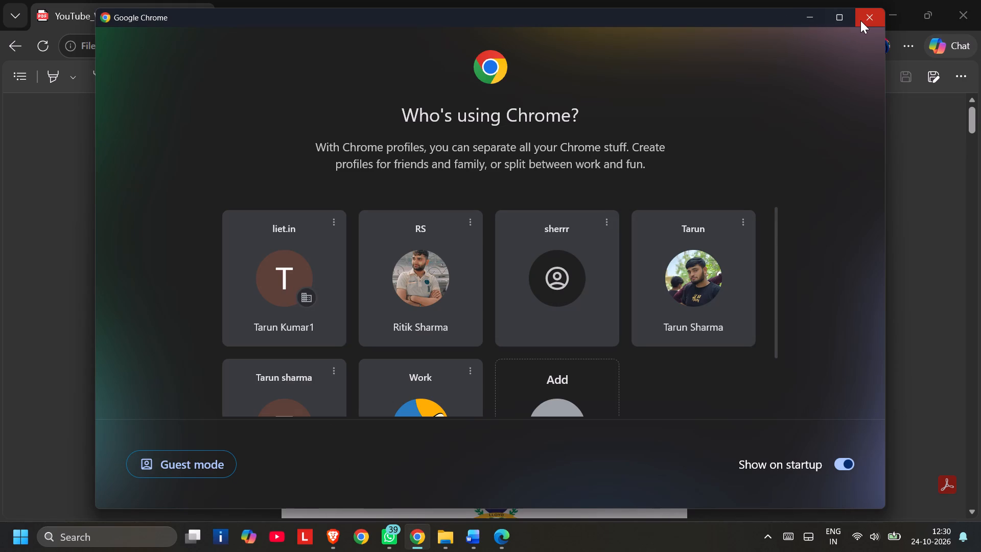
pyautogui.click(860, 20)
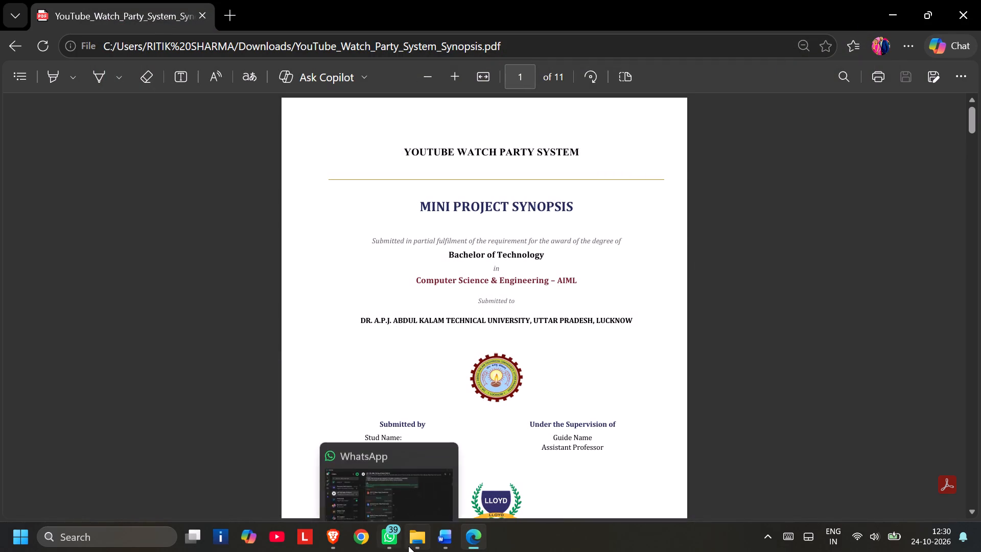
# Open the Word file "YouTube_Watch_Party_System_Mini_Project_Report claude" from Downloads, skim its final pages and close it.
pyautogui.click(408, 546)
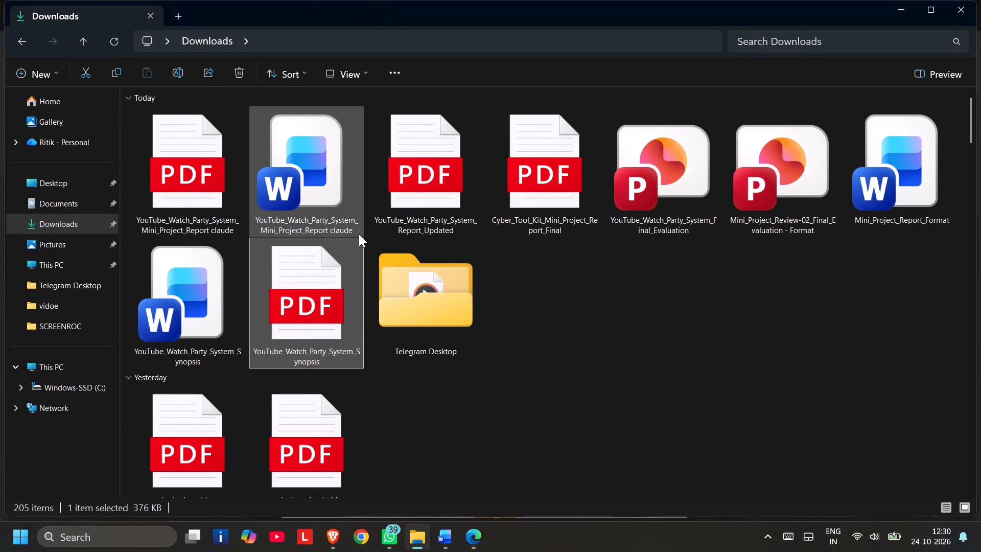
pyautogui.doubleClick(347, 218)
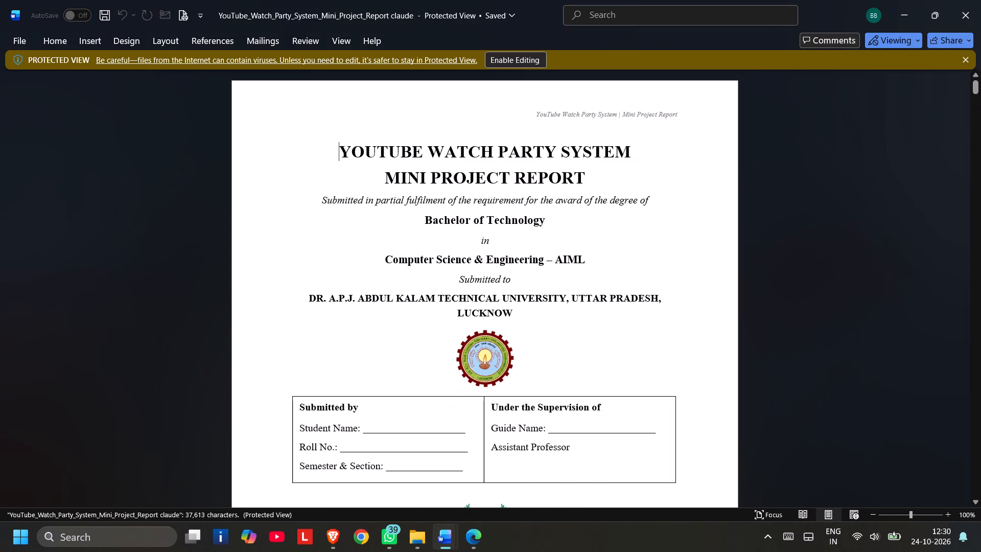
pyautogui.scroll(-10, 520, 208)
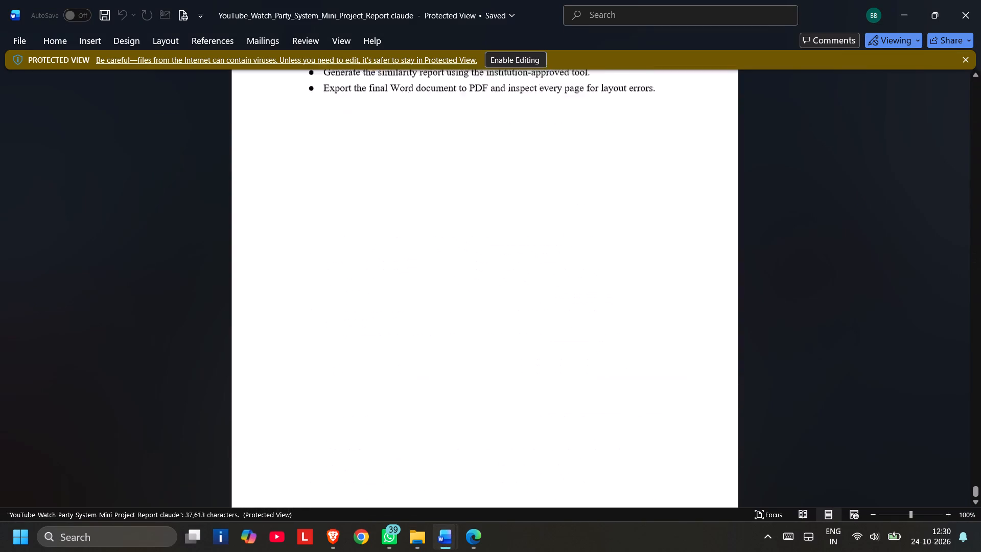
pyautogui.scroll(-2, 520, 208)
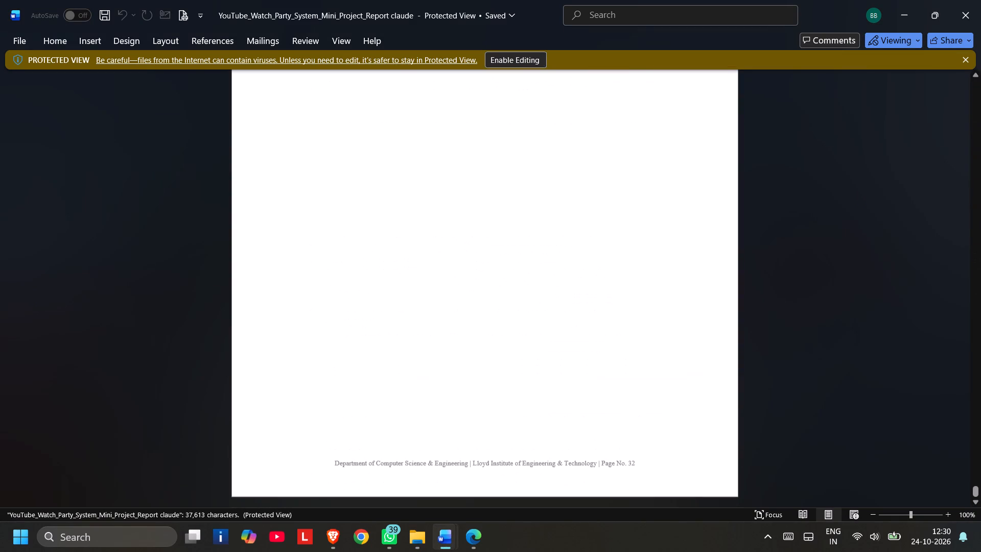
pyautogui.scroll(1, 526, 214)
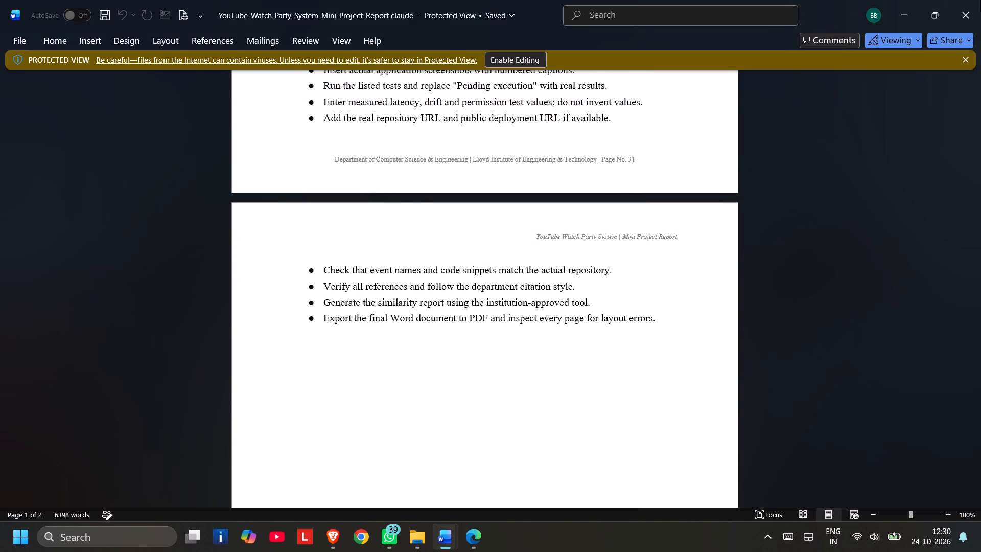
pyautogui.click(980, 0)
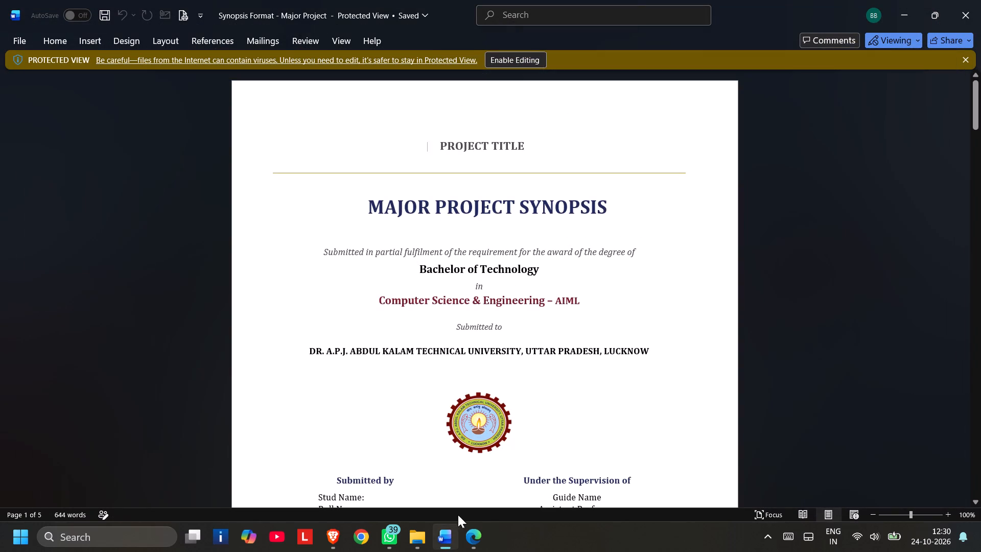
# Open the YouTube_Watch_Party_System_Synopsis Word document from Downloads at the cover page's submission details.
pyautogui.click(415, 540)
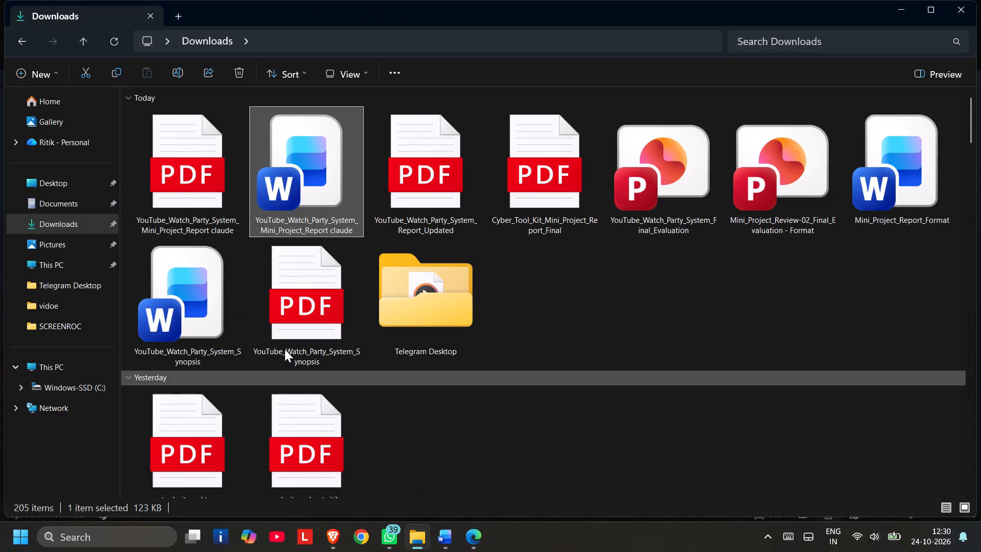
pyautogui.doubleClick(217, 348)
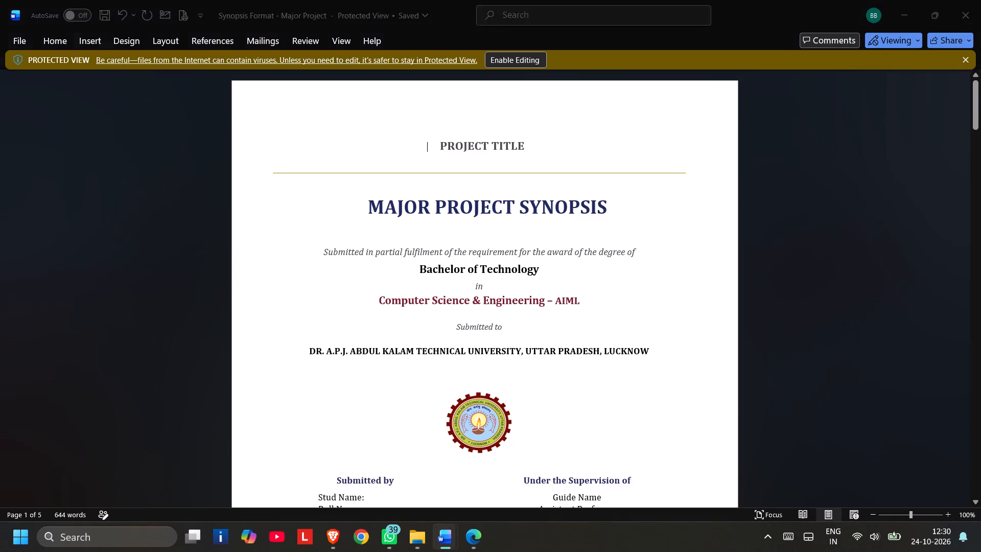
pyautogui.scroll(-1, 364, 373)
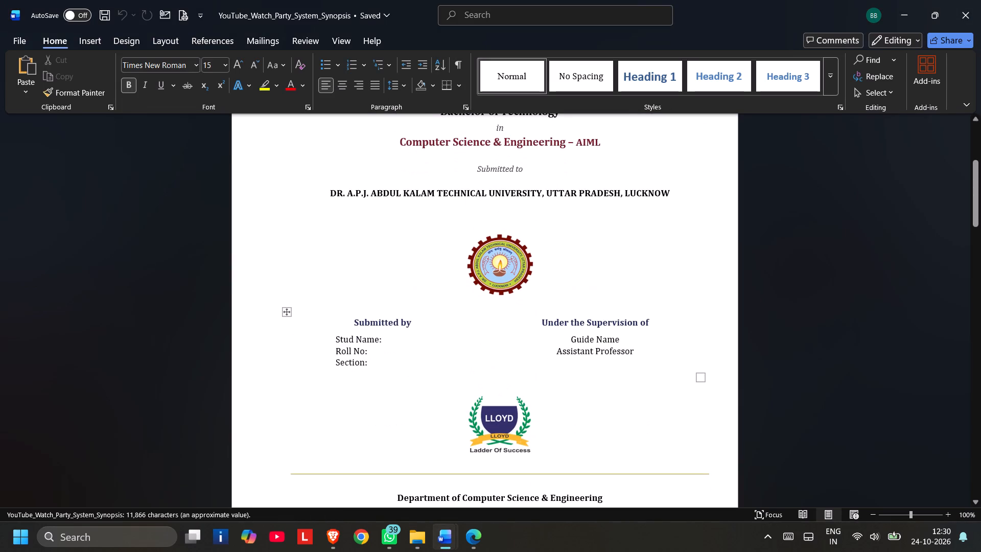
# Enter the student's name after "Stud Name:" on the cover page, with a space following the colon.
pyautogui.click(388, 346)
pyautogui.click(388, 343)
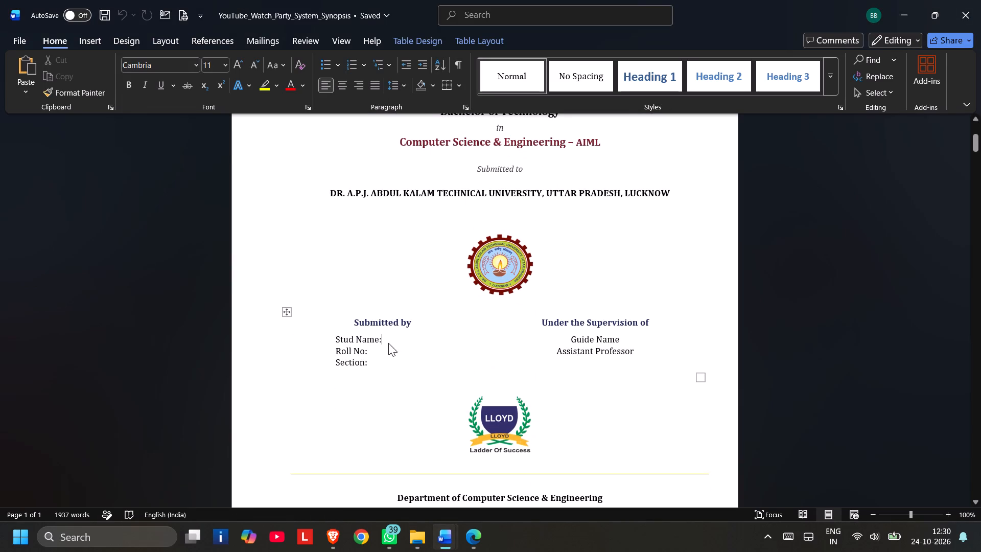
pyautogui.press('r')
pyautogui.press('BackSpace')
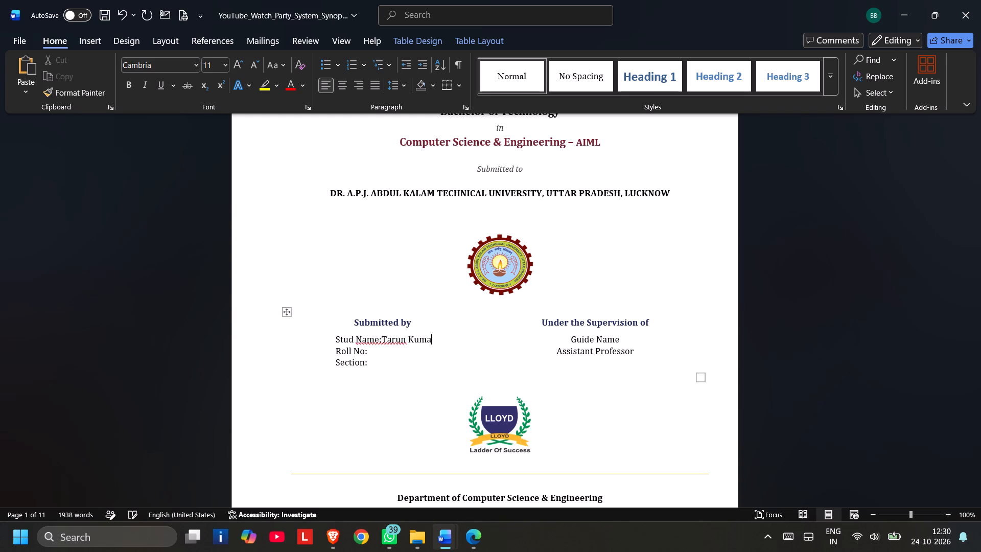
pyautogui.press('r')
pyautogui.press('Left')
pyautogui.press('Left')
pyautogui.press('Left')
pyautogui.press('Left')
pyautogui.press('Left')
pyautogui.press('Left')
pyautogui.press('Left')
pyautogui.press('Left')
pyautogui.press('Left')
pyautogui.press('Left')
pyautogui.press('Left')
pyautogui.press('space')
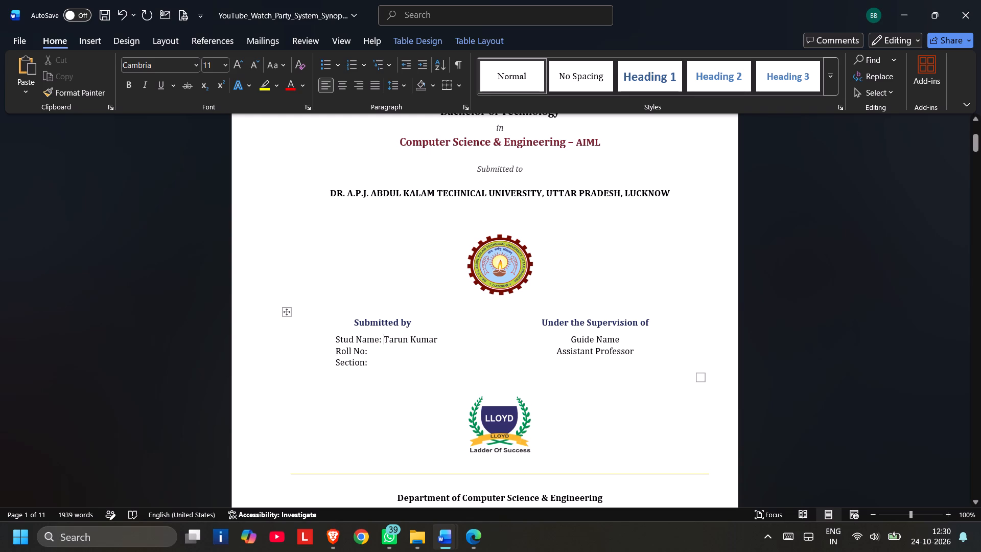
# Enter the student's roll number after "Roll No:" on the cover page.
pyautogui.click(389, 346)
pyautogui.press('Down')
pyautogui.press('Left')
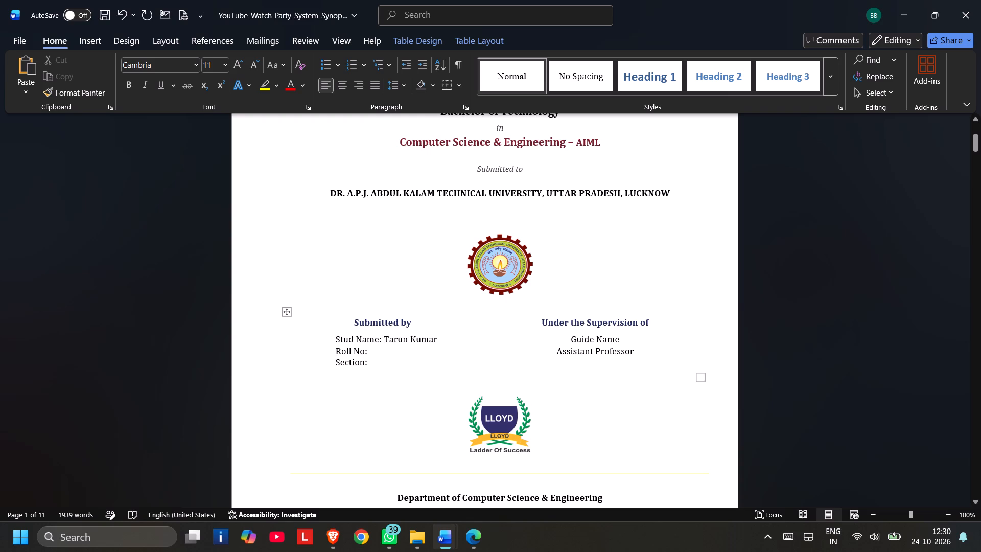
pyautogui.click(389, 346)
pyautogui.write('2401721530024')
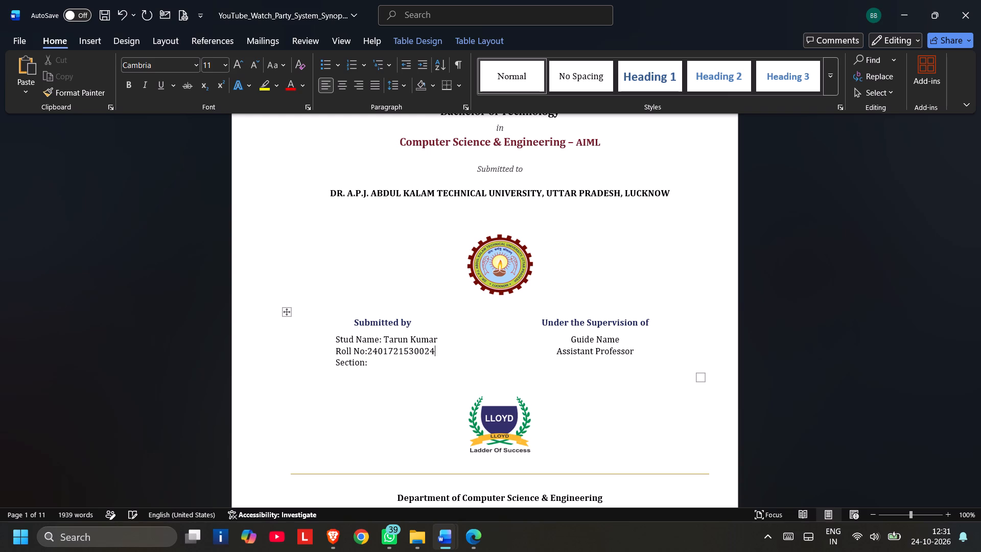
pyautogui.click(367, 350)
# Insert a space between "Roll No:" and the roll number on the cover page.
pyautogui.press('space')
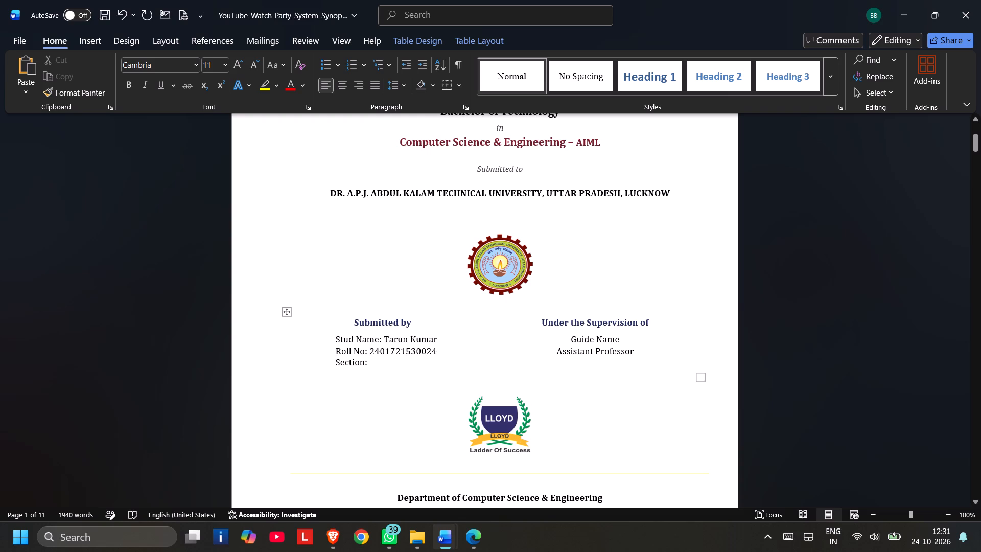
# Enter D as the section after "Section:" on the cover page.
pyautogui.press('Down')
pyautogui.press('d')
# Add a new line below "Guide Name" under "Under the Supervision of" and enter the guide's name with the title Dr.
pyautogui.click(640, 344)
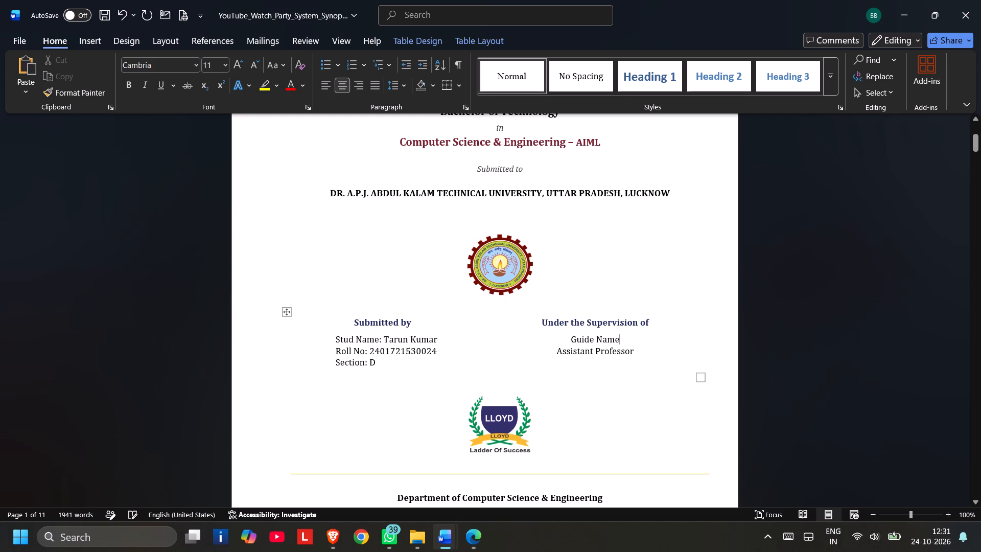
pyautogui.press('Return')
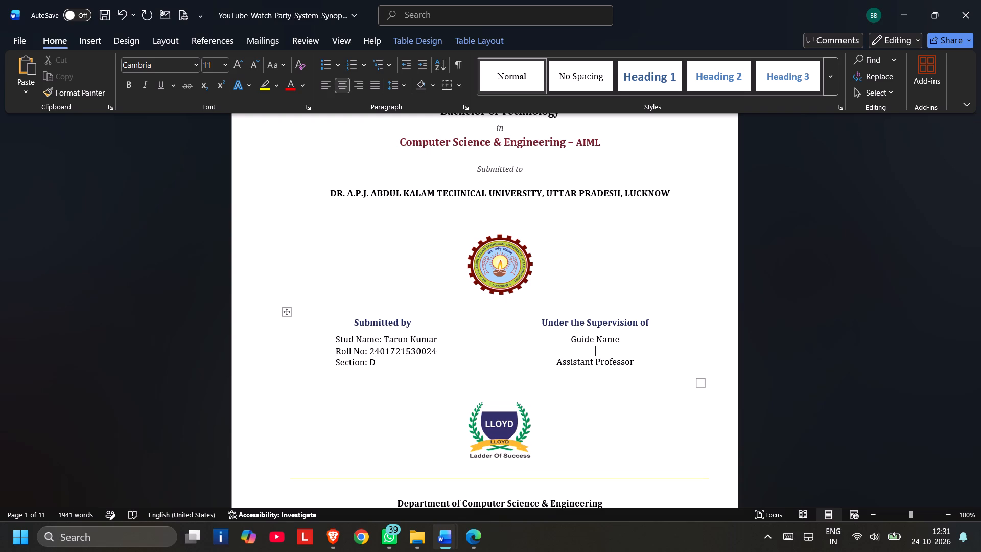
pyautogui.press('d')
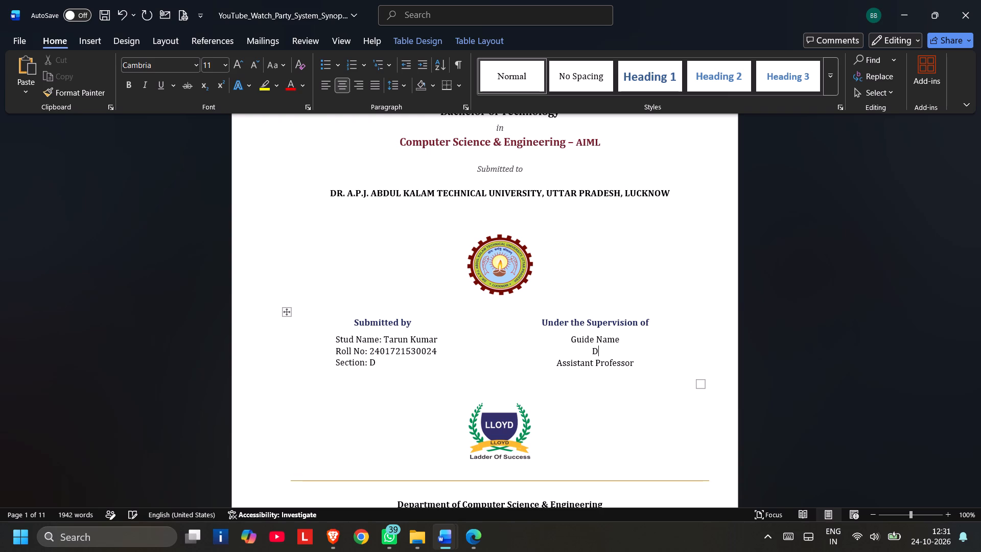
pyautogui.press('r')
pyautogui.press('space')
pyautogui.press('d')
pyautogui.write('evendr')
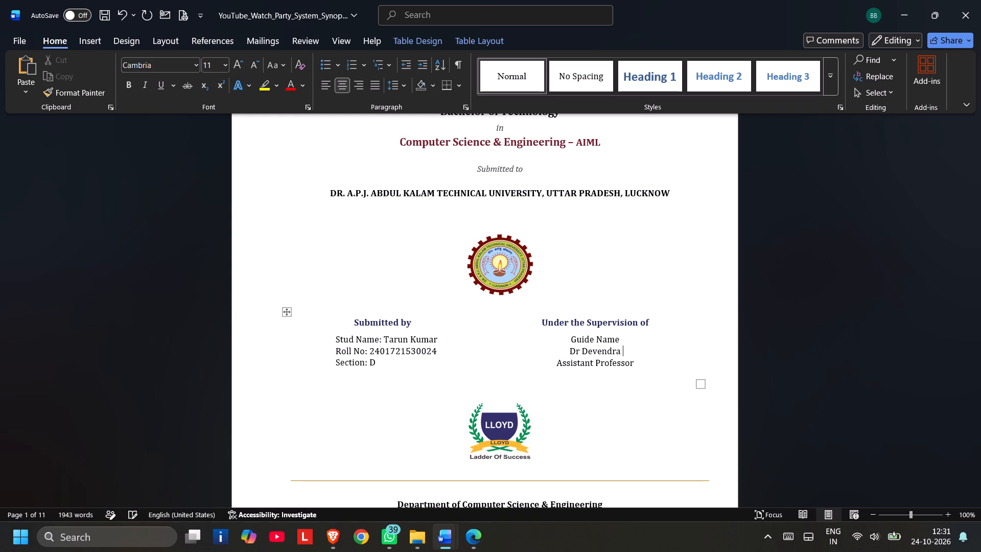
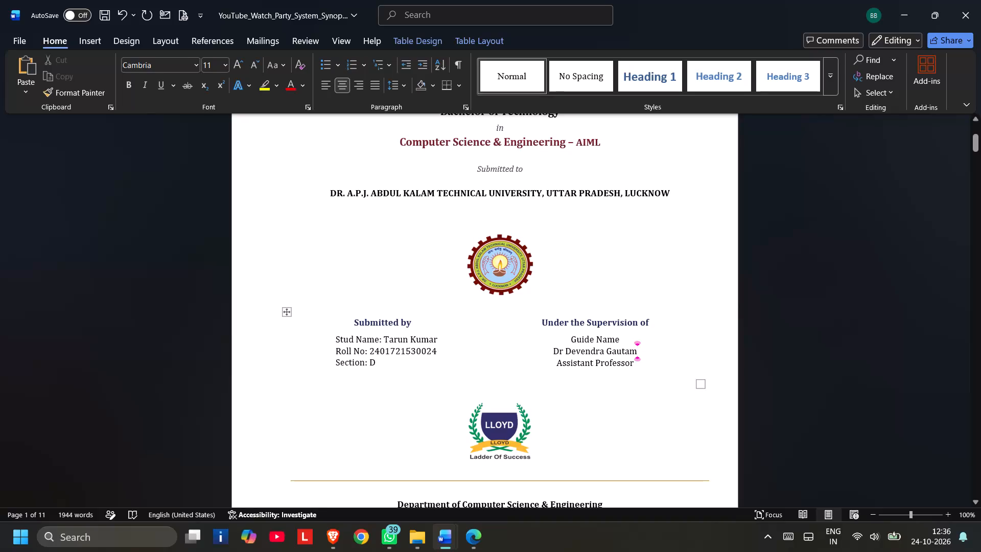
# Review the cover page from its title down to the session line and the start of the following title page, returning to the submission details.
pyautogui.scroll(-1, 547, 387)
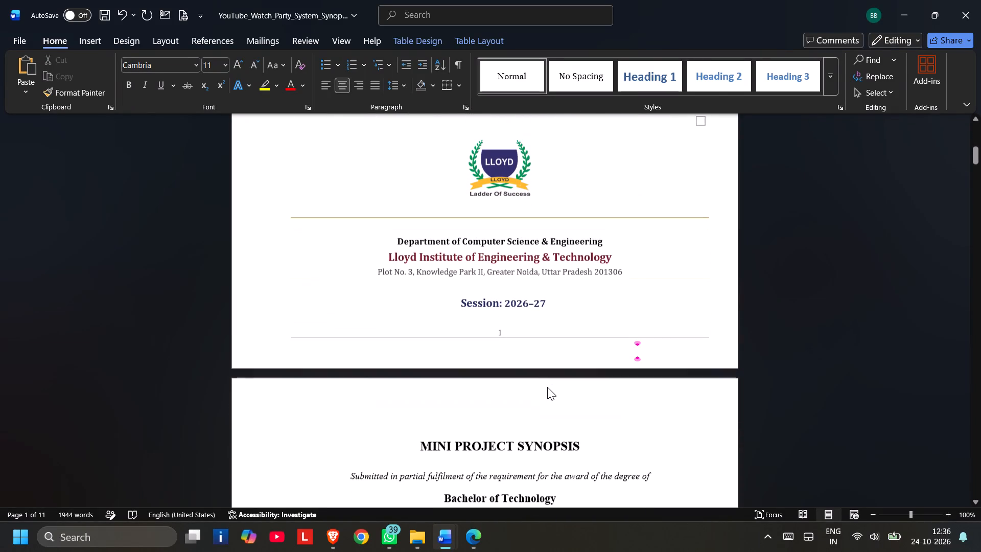
pyautogui.scroll(-3, 547, 387)
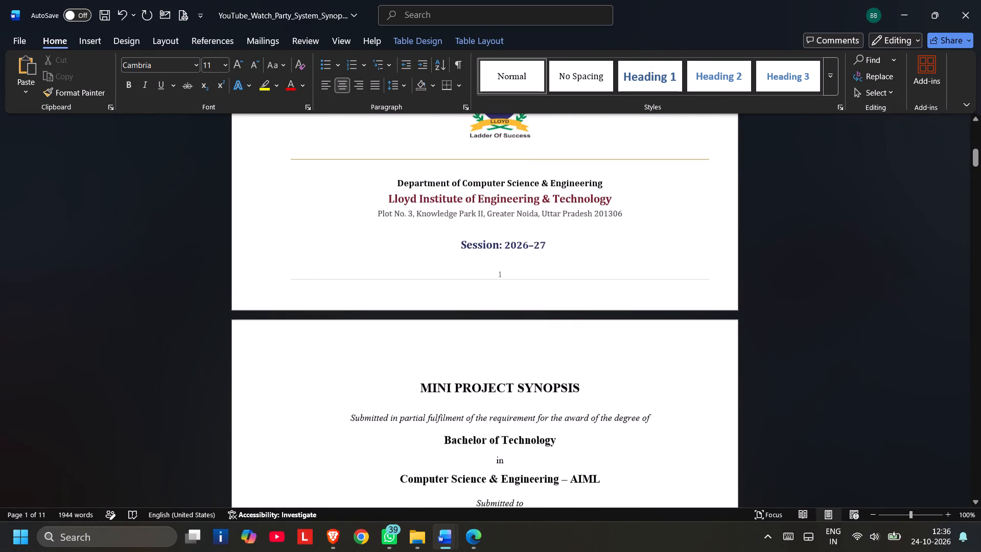
pyautogui.scroll(-1, 547, 387)
pyautogui.scroll(1, 547, 387)
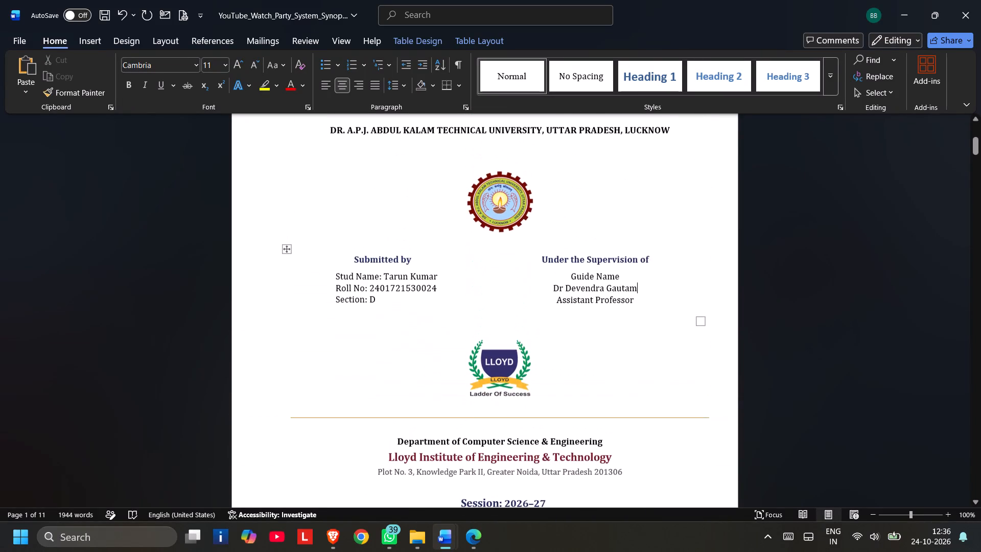
pyautogui.scroll(2, 547, 387)
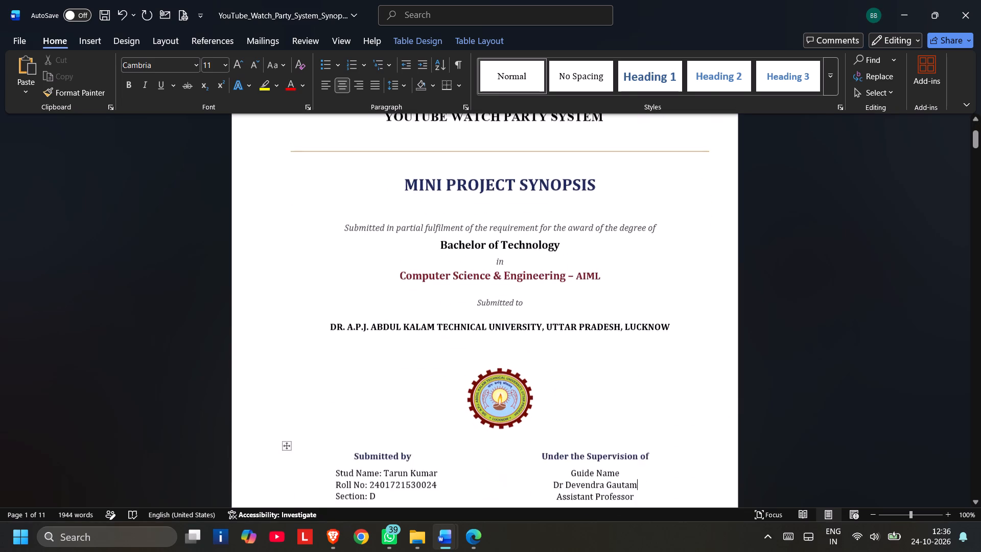
pyautogui.scroll(1, 547, 387)
pyautogui.click(377, 377)
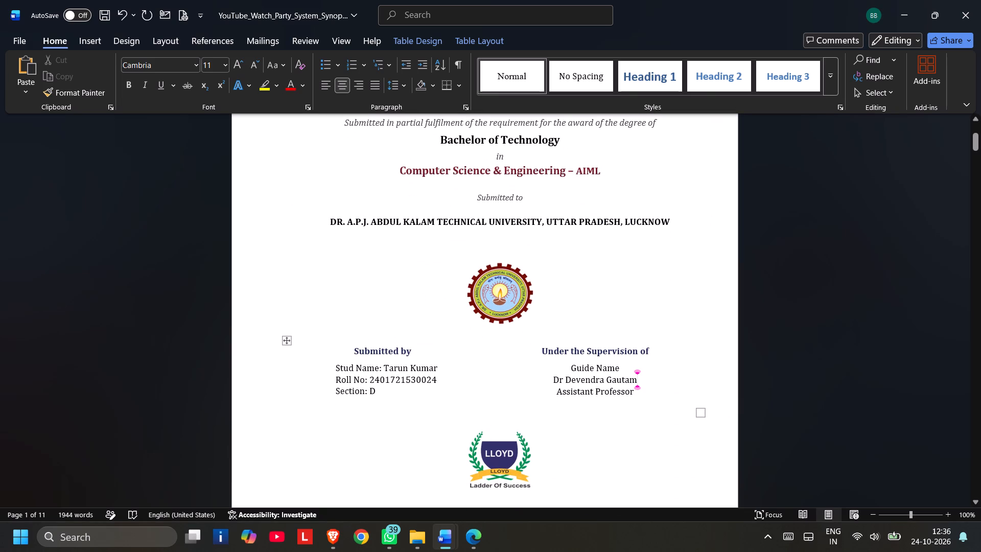
# Correct the second digit of the student's roll number on the cover page to 3.
pyautogui.press('BackSpace')
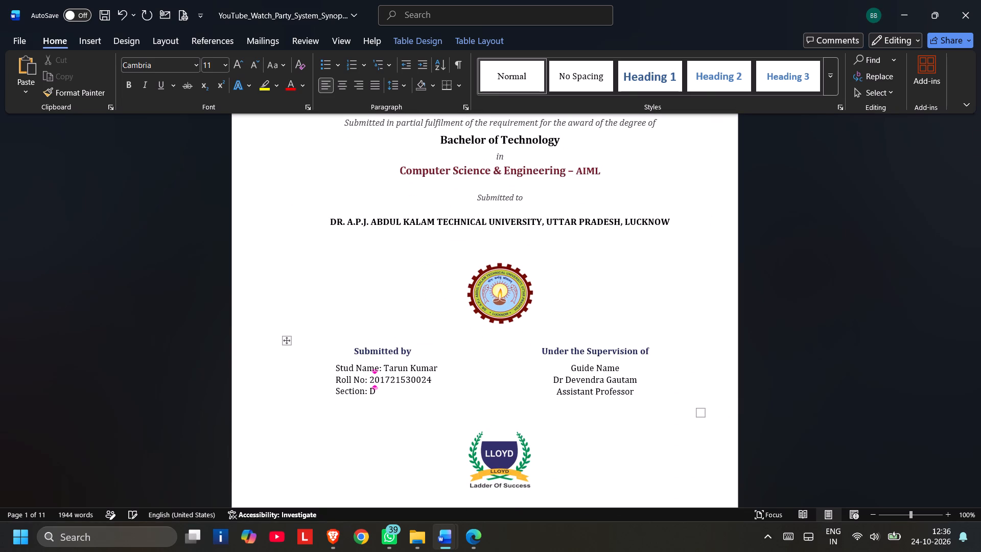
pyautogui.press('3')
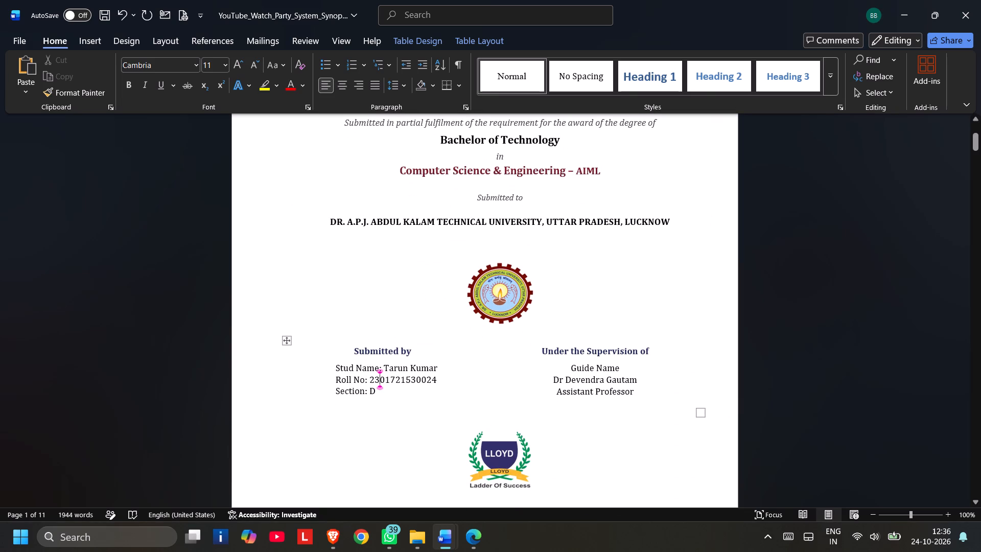
# Look over the first three pages, comparing the coloured cover with the plain second cover page and checking the index.
pyautogui.scroll(1, 533, 384)
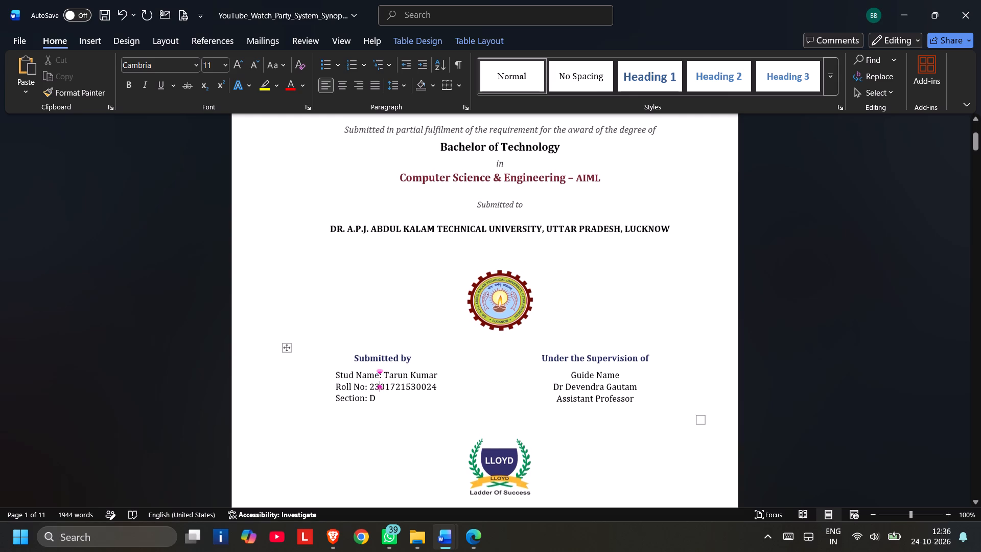
pyautogui.scroll(-1, 533, 384)
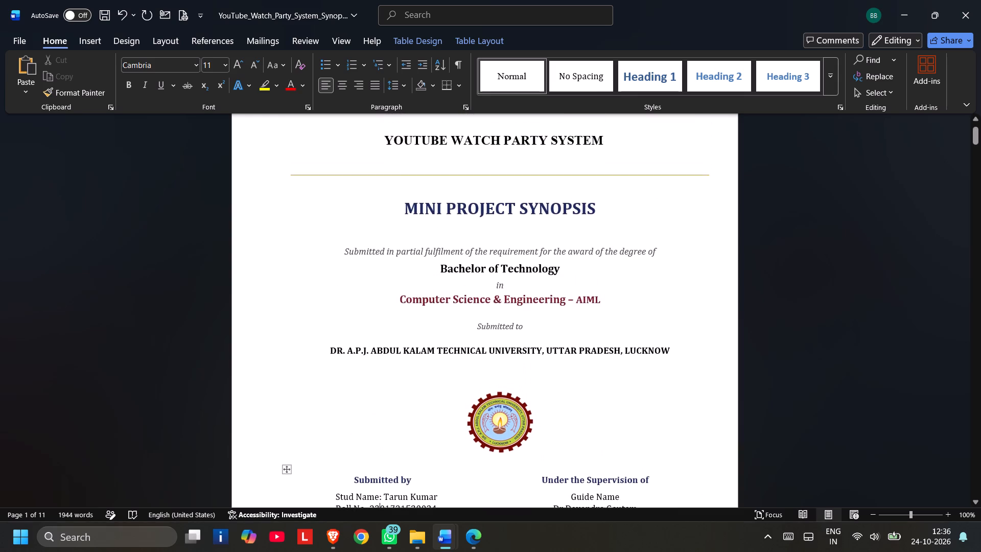
pyautogui.scroll(-2, 533, 384)
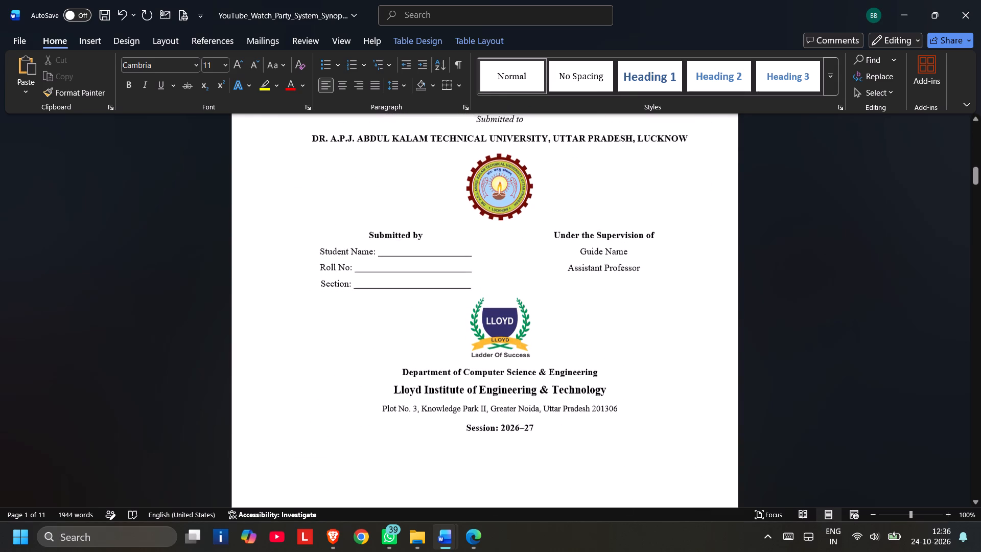
pyautogui.scroll(-2, 533, 384)
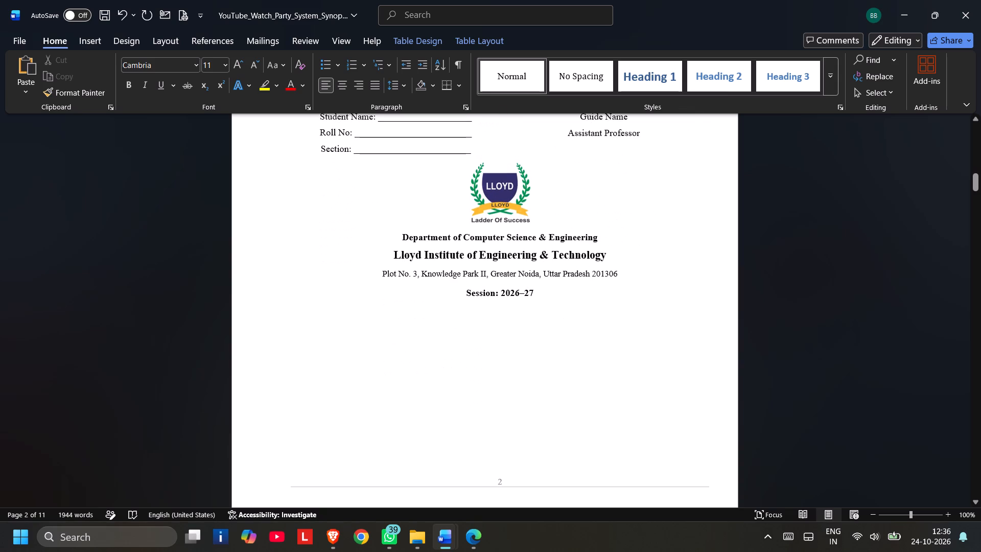
pyautogui.click(557, 384)
pyautogui.click(557, 384)
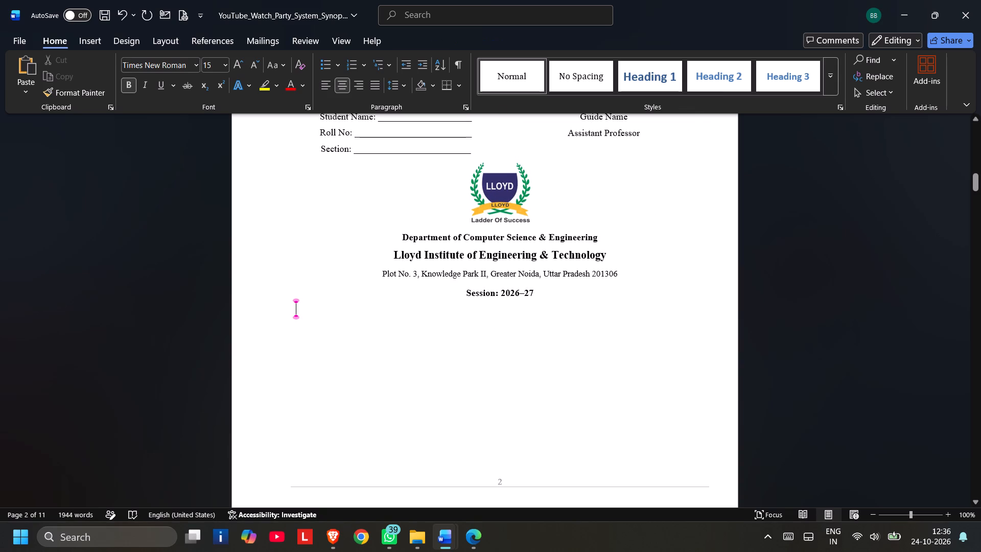
pyautogui.scroll(-1, 557, 384)
pyautogui.click(536, 235)
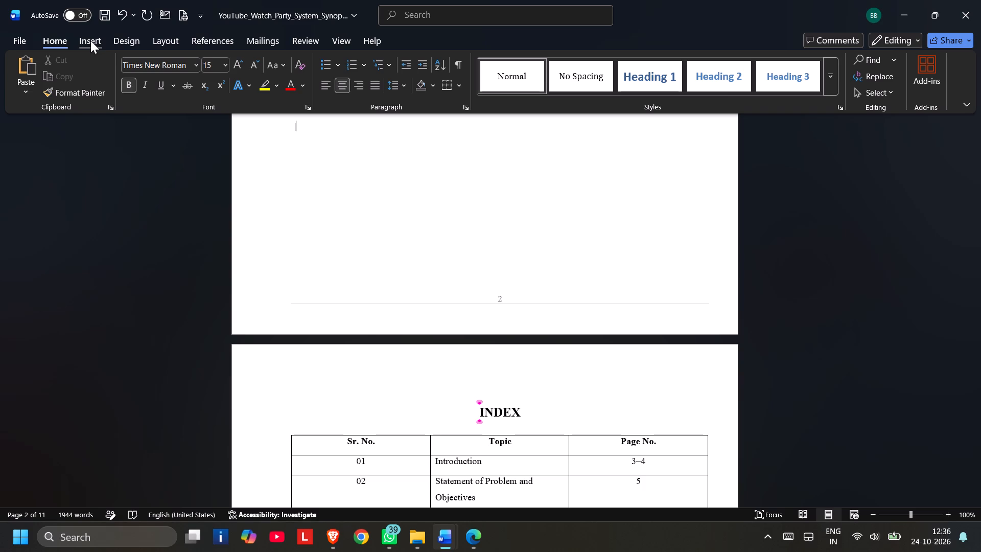
pyautogui.scroll(3, 321, 264)
pyautogui.scroll(-2, 321, 264)
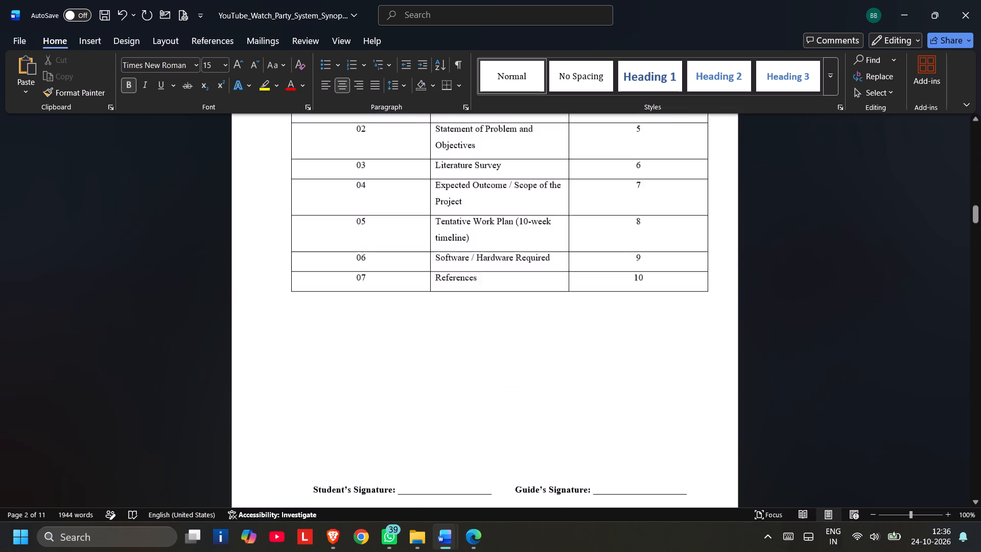
pyautogui.scroll(2, 321, 264)
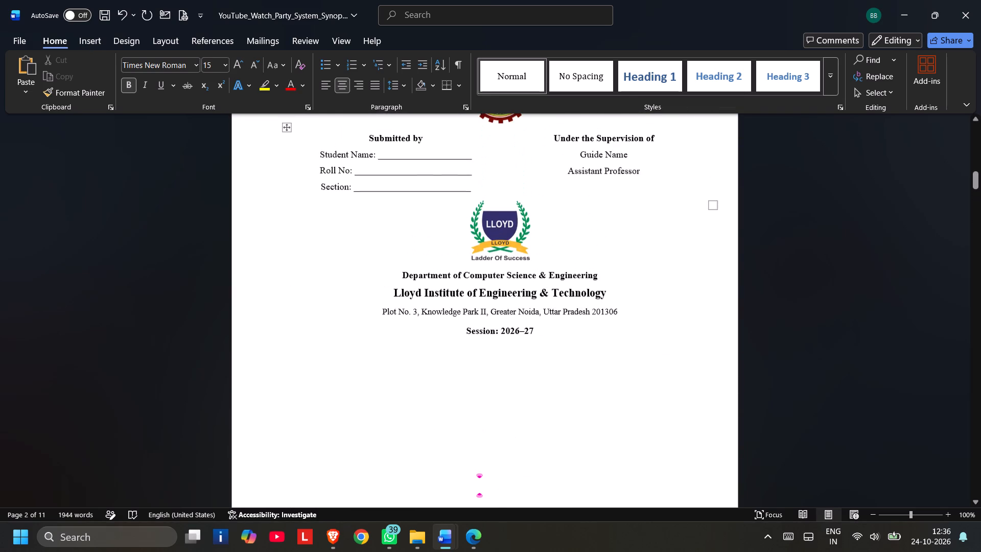
pyautogui.scroll(2, 321, 264)
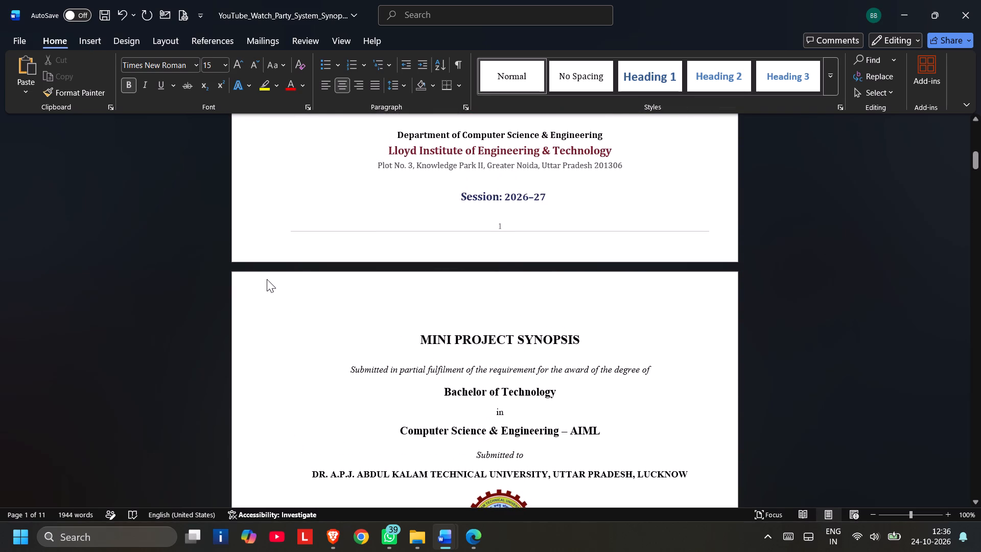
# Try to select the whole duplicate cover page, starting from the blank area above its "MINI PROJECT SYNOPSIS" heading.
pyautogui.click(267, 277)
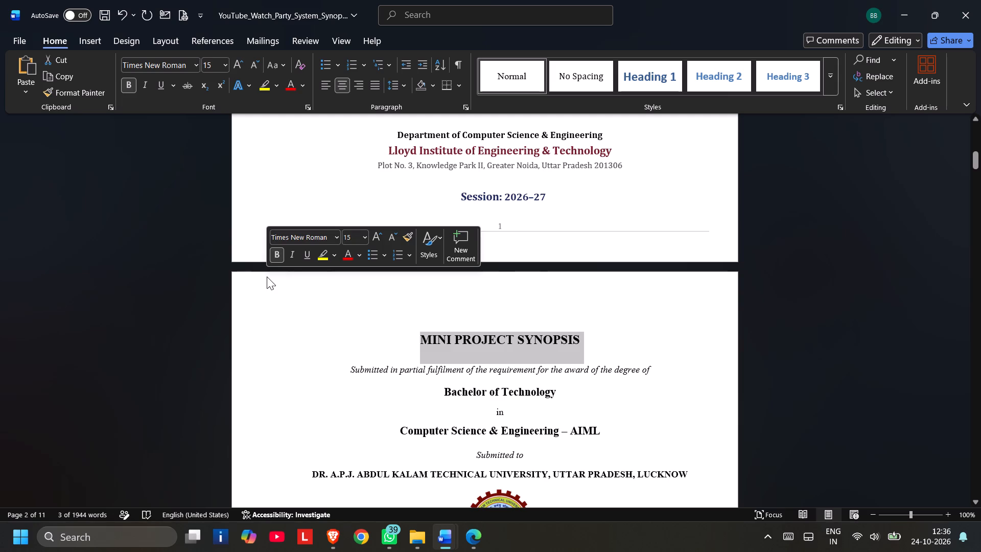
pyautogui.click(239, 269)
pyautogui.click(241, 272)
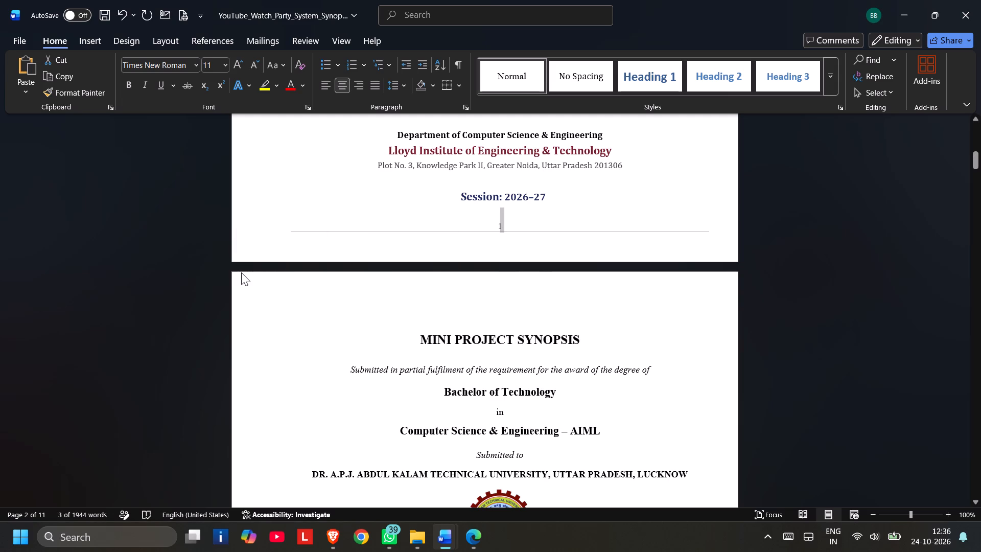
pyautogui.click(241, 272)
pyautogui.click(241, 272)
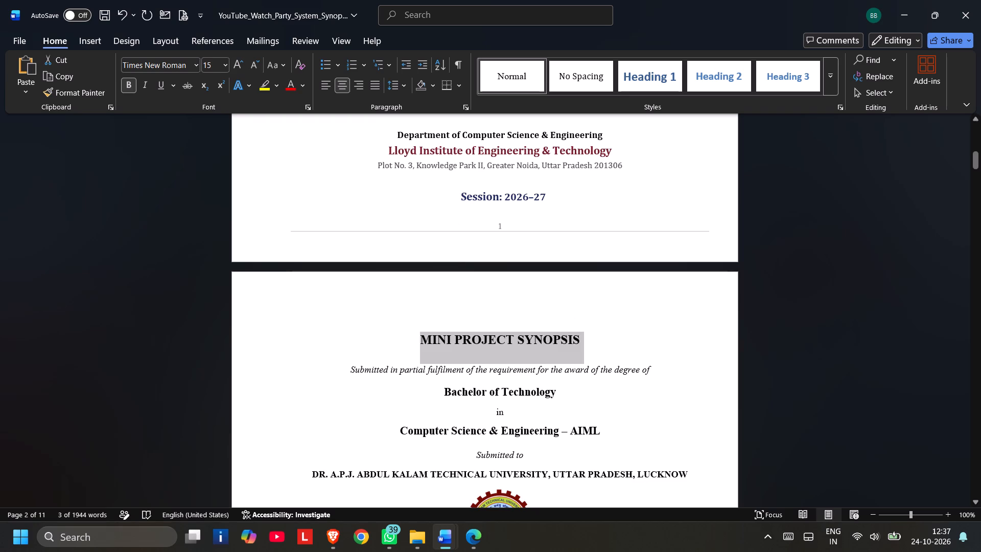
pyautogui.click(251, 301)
# Look through the duplicate cover, index and introduction pages, returning to the blank area below the session line on page 2.
pyautogui.scroll(-3, 393, 346)
pyautogui.scroll(3, 393, 346)
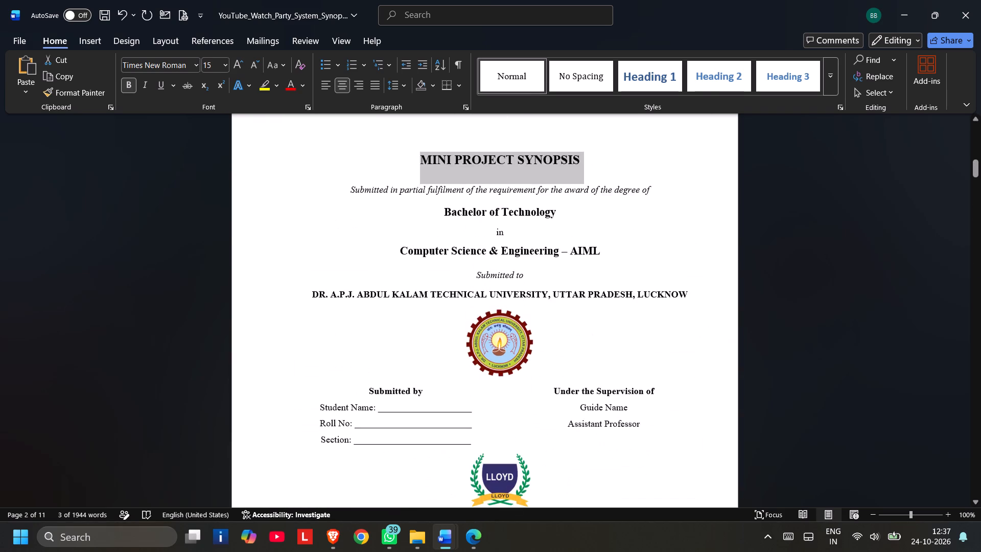
pyautogui.scroll(-1, 393, 346)
pyautogui.scroll(1, 393, 346)
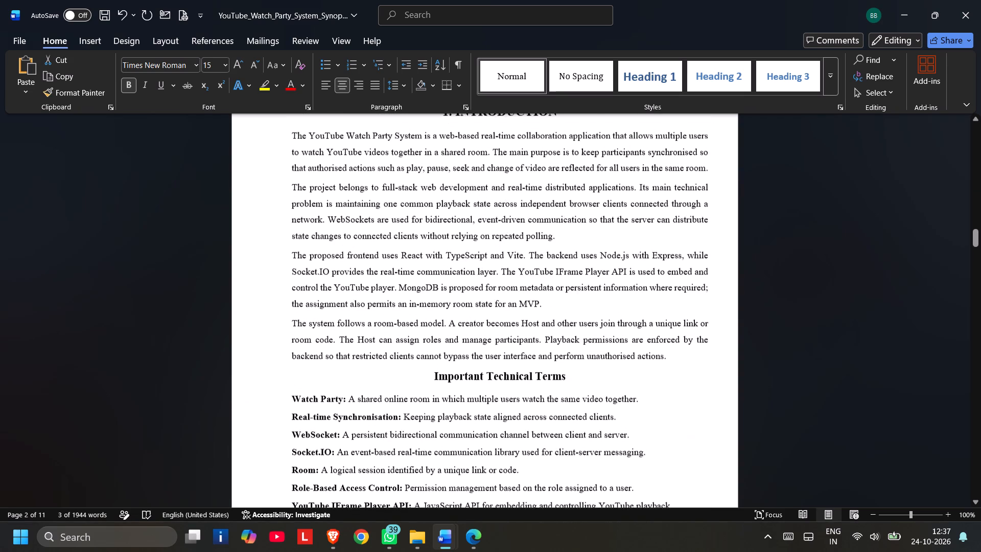
pyautogui.scroll(1, 393, 346)
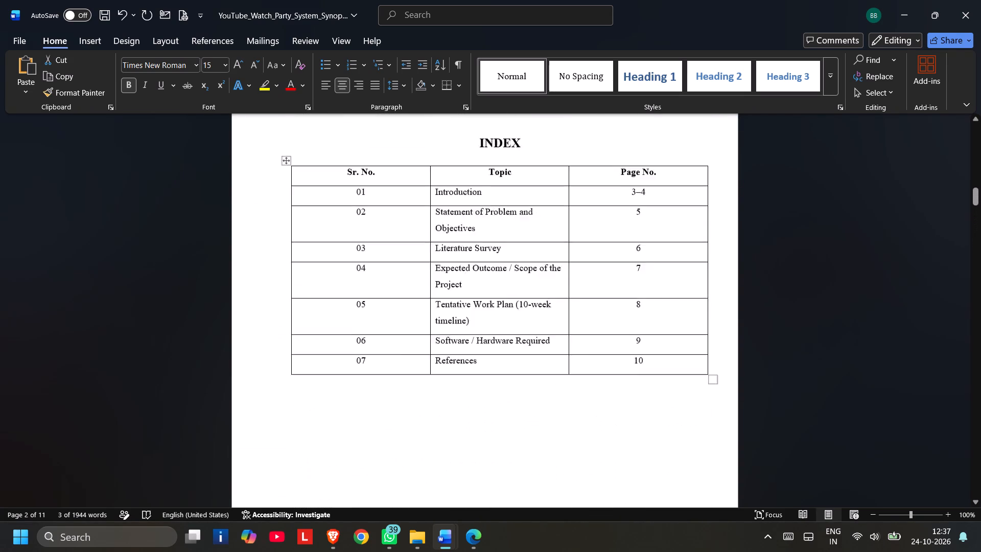
pyautogui.scroll(1, 393, 346)
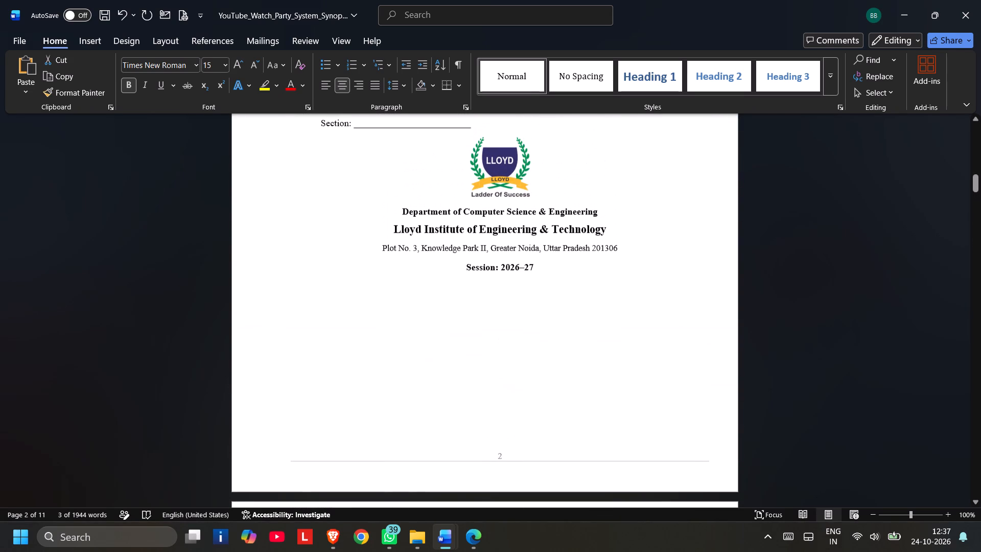
pyautogui.click(416, 349)
pyautogui.click(416, 349)
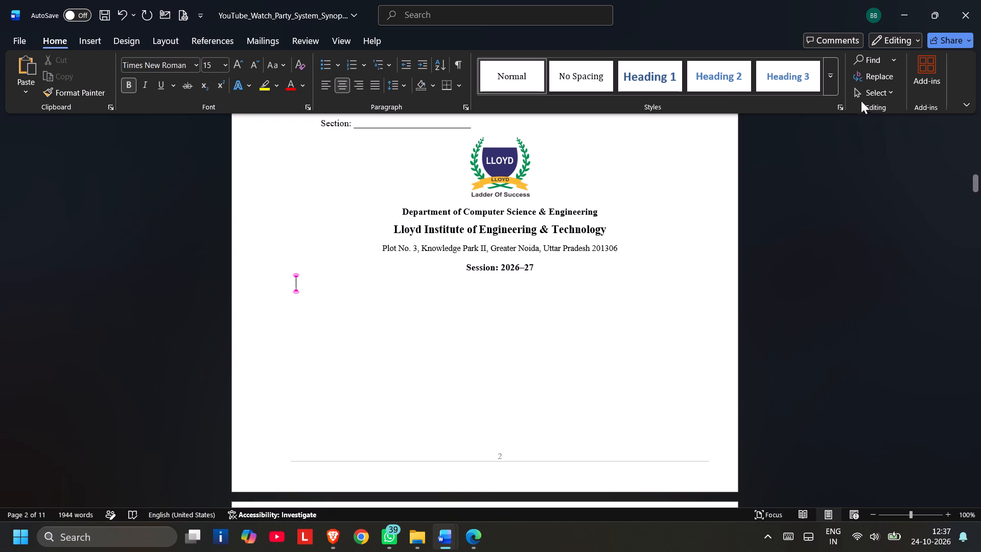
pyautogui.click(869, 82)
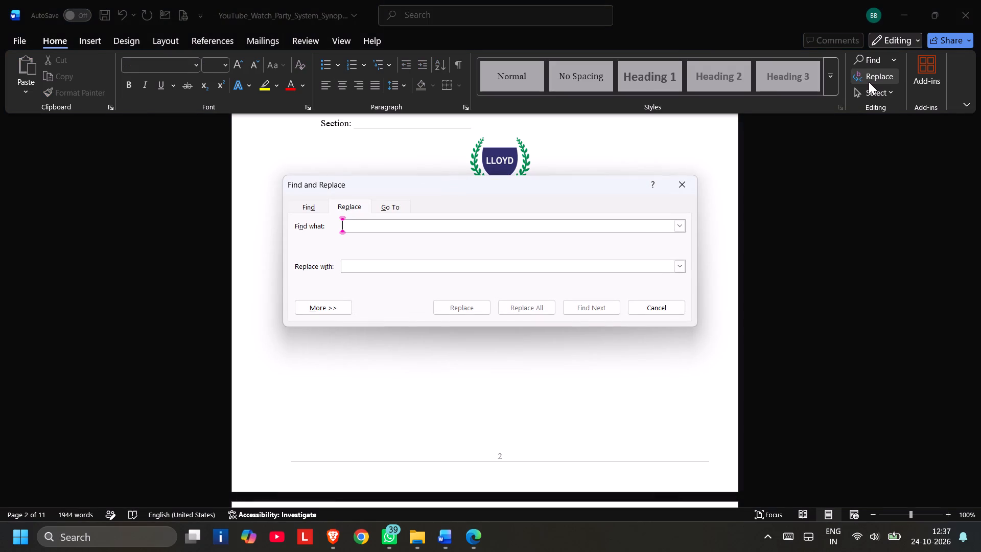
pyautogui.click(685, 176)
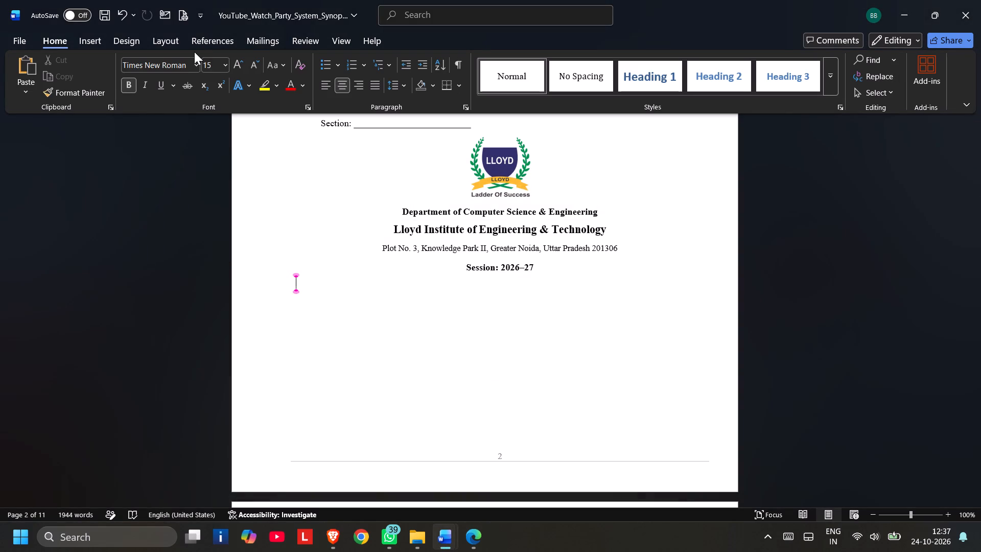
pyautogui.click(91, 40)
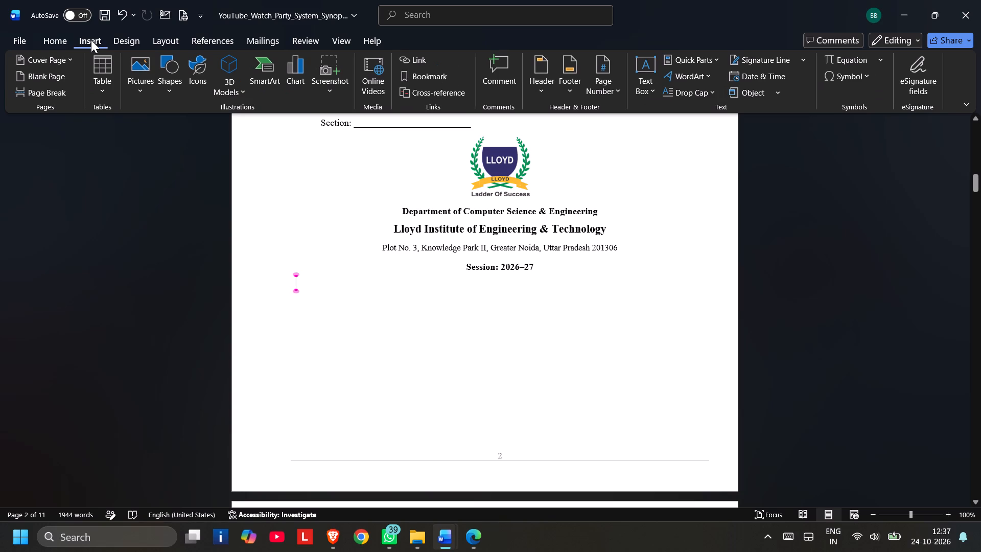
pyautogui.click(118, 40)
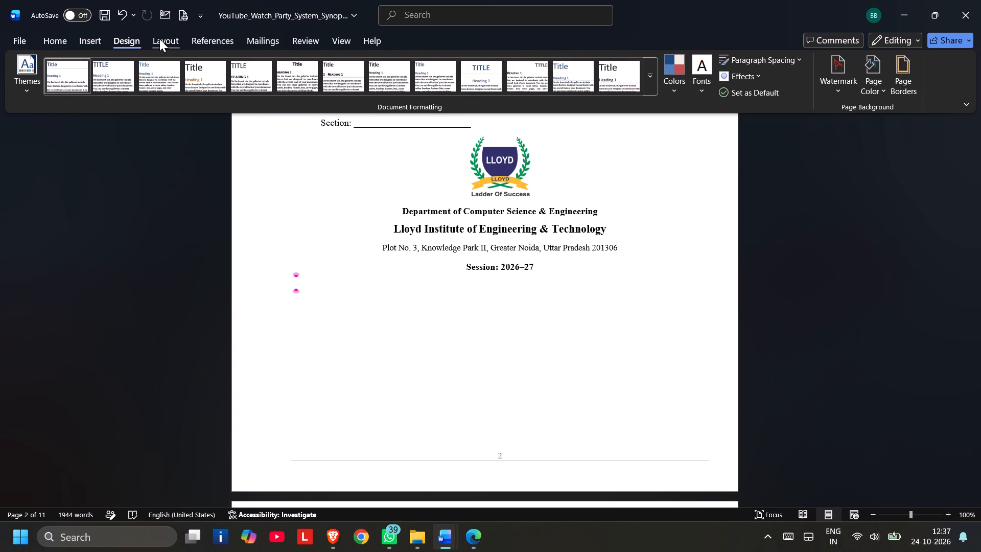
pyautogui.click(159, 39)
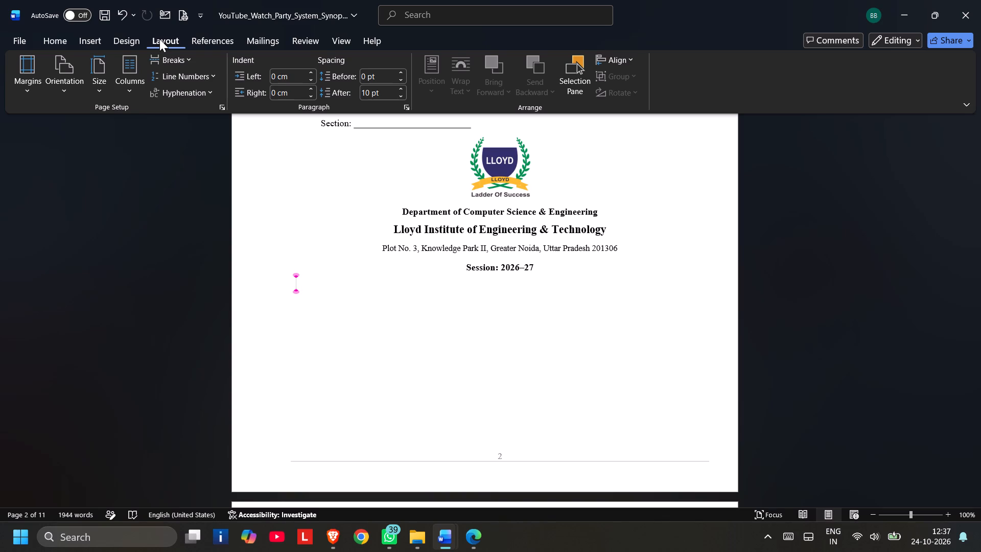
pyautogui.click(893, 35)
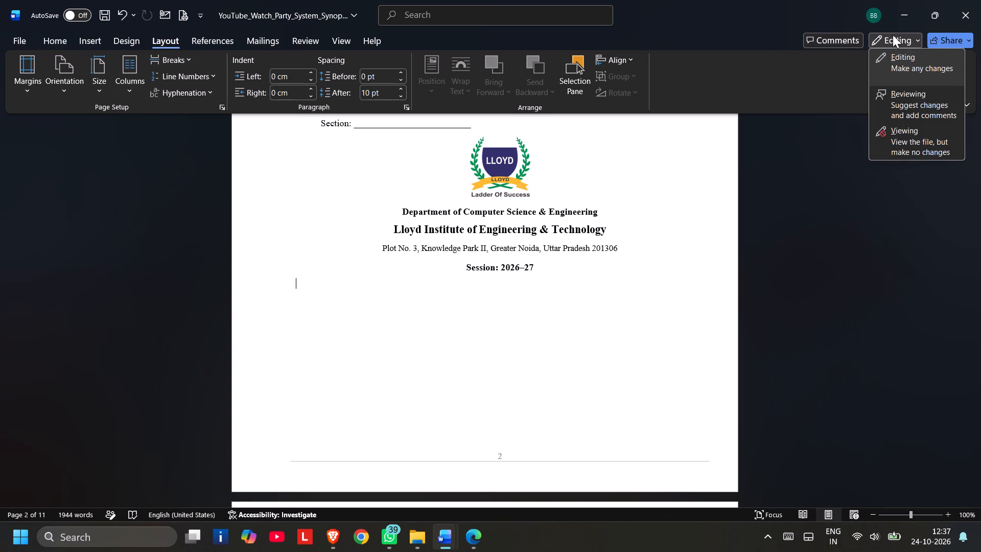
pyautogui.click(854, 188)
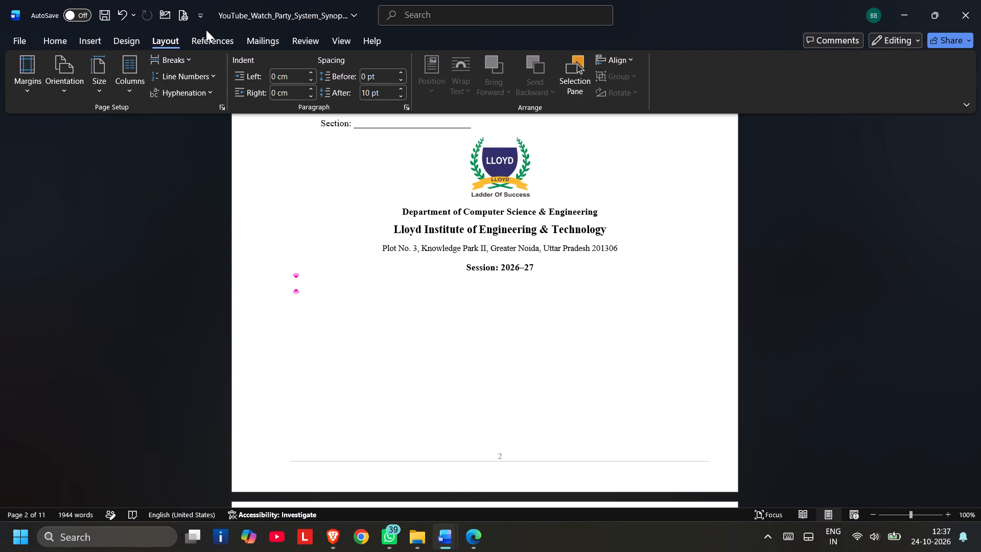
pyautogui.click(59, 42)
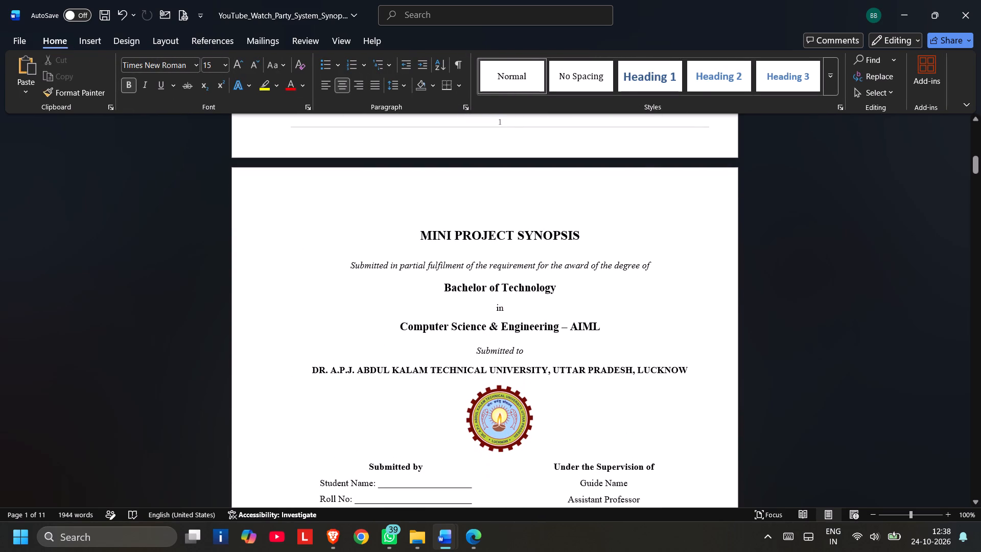
# Delete the session line, address, institute name, department line and LLOYD logo below the submission details on the duplicate cover, page 2.
pyautogui.click(351, 316)
pyautogui.hscroll(1, 434, 268)
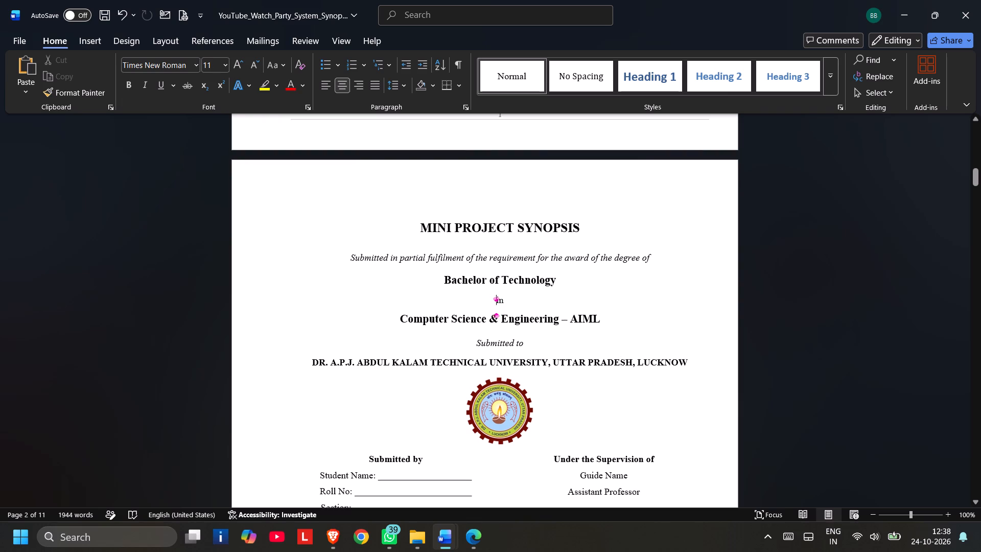
pyautogui.hscroll(1, 434, 268)
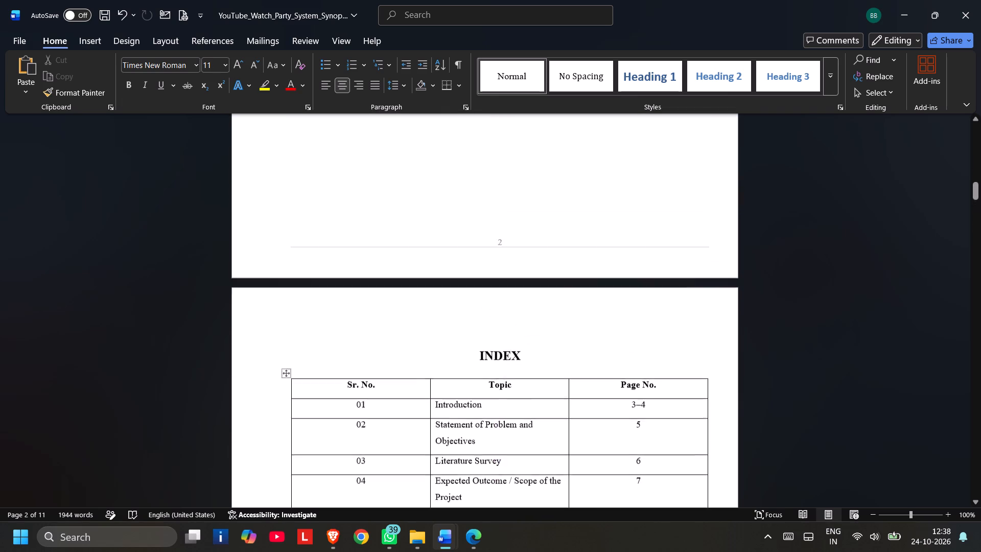
pyautogui.hscroll(1, 434, 268)
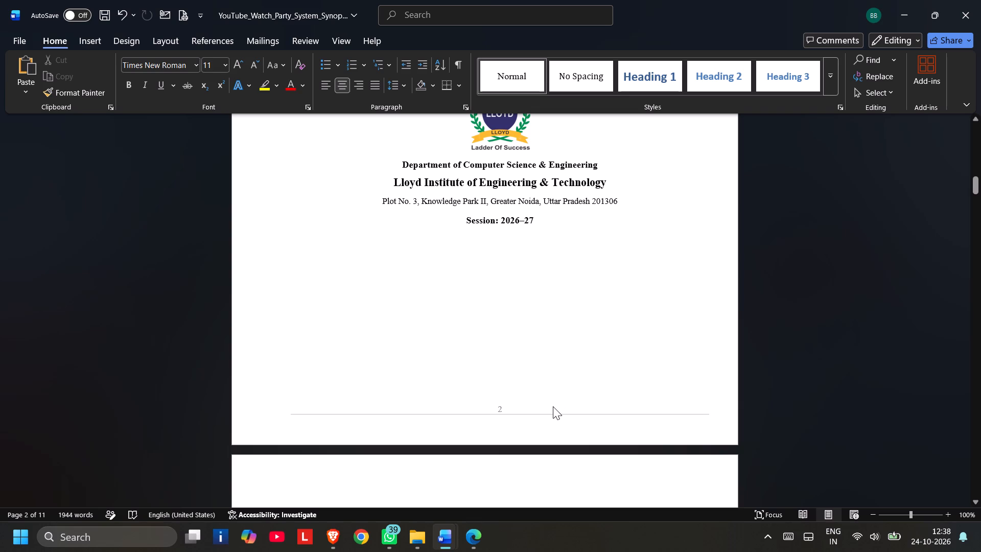
pyautogui.moveTo(550, 405); pyautogui.dragTo(551, 204)
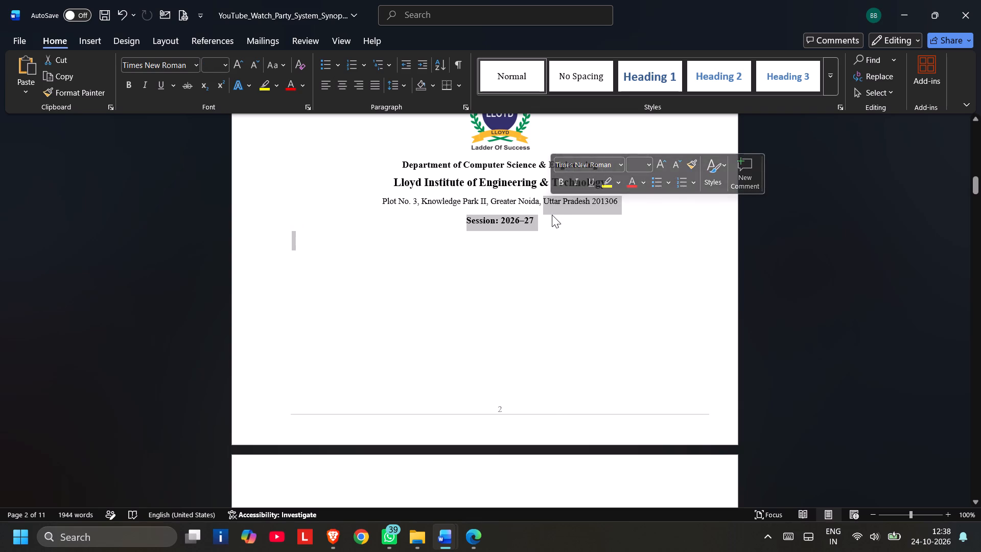
pyautogui.click(552, 215)
pyautogui.press('BackSpace')
pyautogui.press('BackSpace')
pyautogui.press('BackSpace')
pyautogui.press('BackSpace')
pyautogui.press('BackSpace')
pyautogui.press('BackSpace')
pyautogui.press('BackSpace')
pyautogui.press('BackSpace')
pyautogui.press('BackSpace')
pyautogui.press('BackSpace')
pyautogui.press('BackSpace')
pyautogui.press('BackSpace')
pyautogui.press('BackSpace')
pyautogui.press('BackSpace')
pyautogui.press('BackSpace')
pyautogui.press('BackSpace')
pyautogui.press('BackSpace')
pyautogui.press('BackSpace')
pyautogui.press('BackSpace')
pyautogui.press('BackSpace')
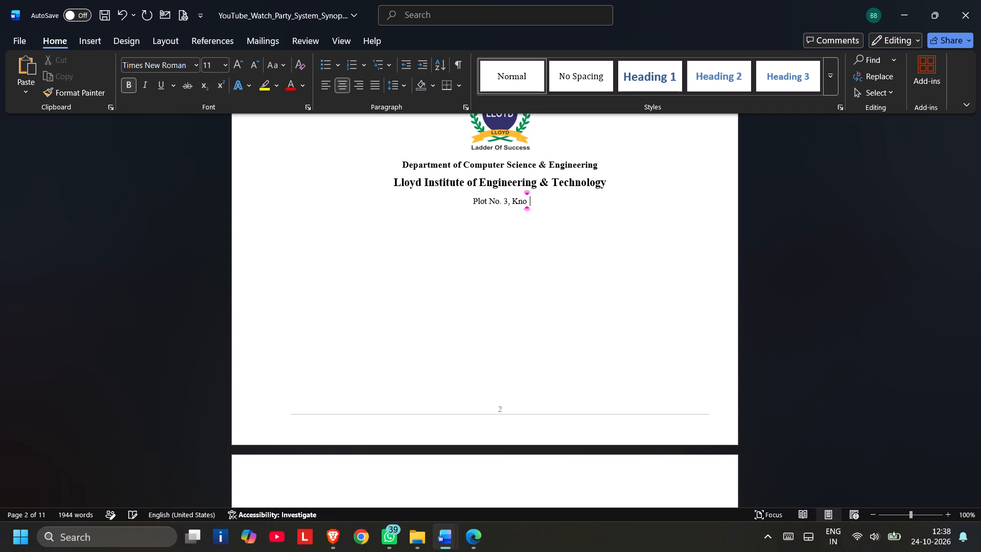
pyautogui.press('Up')
pyautogui.press('Down')
pyautogui.press('BackSpace')
pyautogui.press('BackSpace')
pyautogui.press('BackSpace')
pyautogui.press('BackSpace')
pyautogui.press('BackSpace')
pyautogui.press('BackSpace')
pyautogui.press('BackSpace')
pyautogui.press('BackSpace')
pyautogui.press('BackSpace')
pyautogui.press('BackSpace')
pyautogui.press('BackSpace')
pyautogui.press('BackSpace')
pyautogui.press('BackSpace')
pyautogui.press('BackSpace')
pyautogui.press('BackSpace')
pyautogui.press('BackSpace')
pyautogui.press('BackSpace')
pyautogui.press('BackSpace')
pyautogui.press('BackSpace')
pyautogui.press('BackSpace')
pyautogui.press('BackSpace')
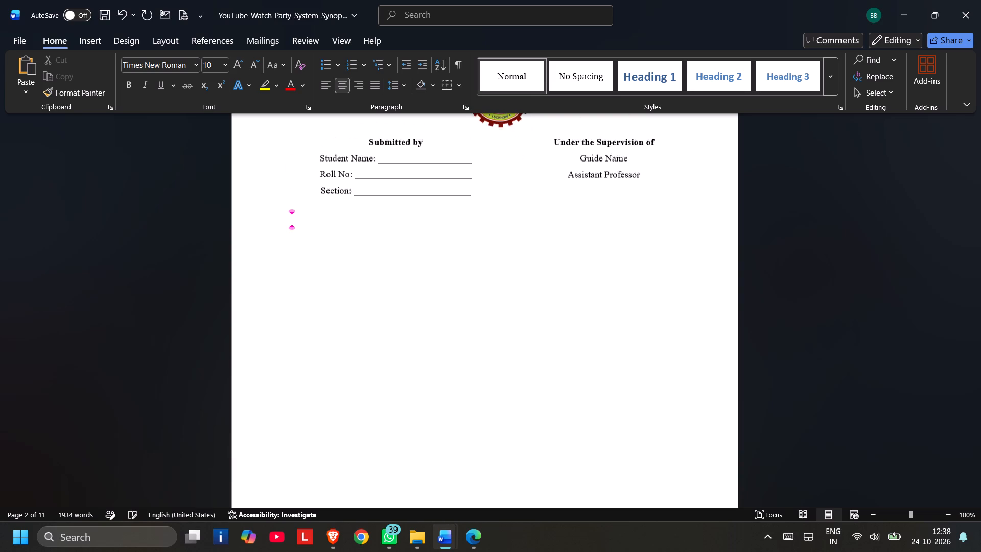
# Delete the remaining content directly below the submission details on the duplicate cover, page 2.
pyautogui.press('BackSpace')
pyautogui.press('BackSpace')
pyautogui.press('BackSpace')
pyautogui.press('BackSpace')
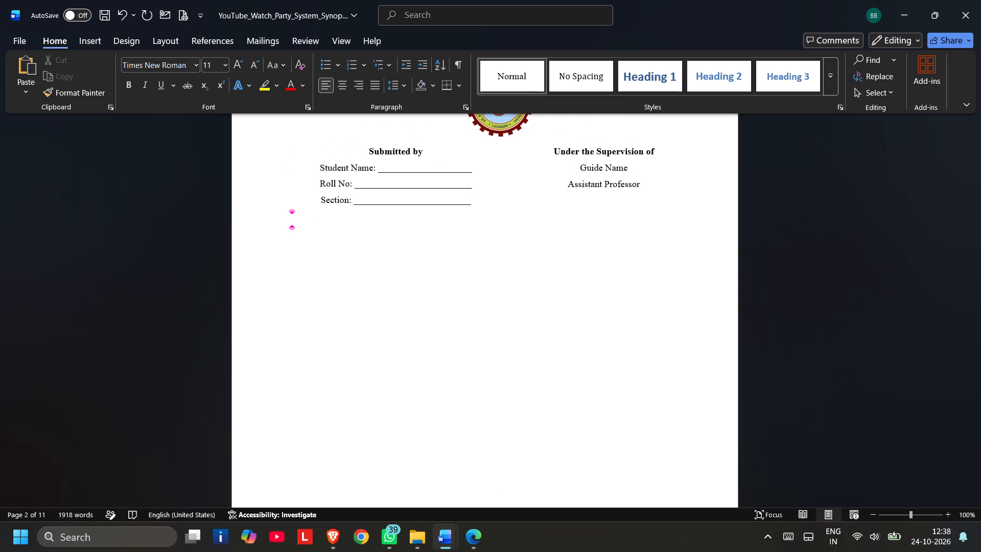
pyautogui.press('BackSpace')
pyautogui.press('BackSpace')
# Delete the "Under the Supervision of" heading, Guide Name and Assistant Professor lines from the duplicate cover's submission table.
pyautogui.scroll(1, 552, 215)
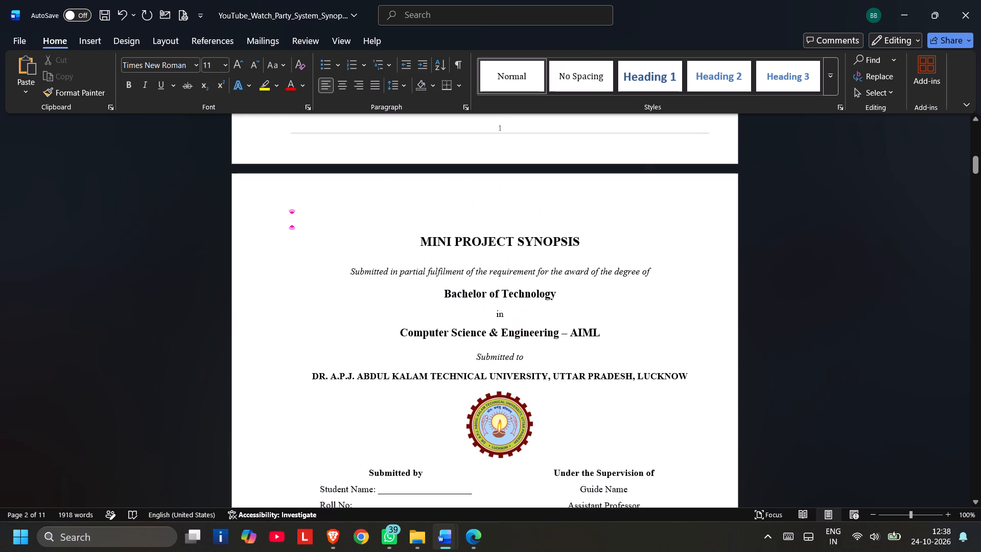
pyautogui.scroll(-1, 552, 215)
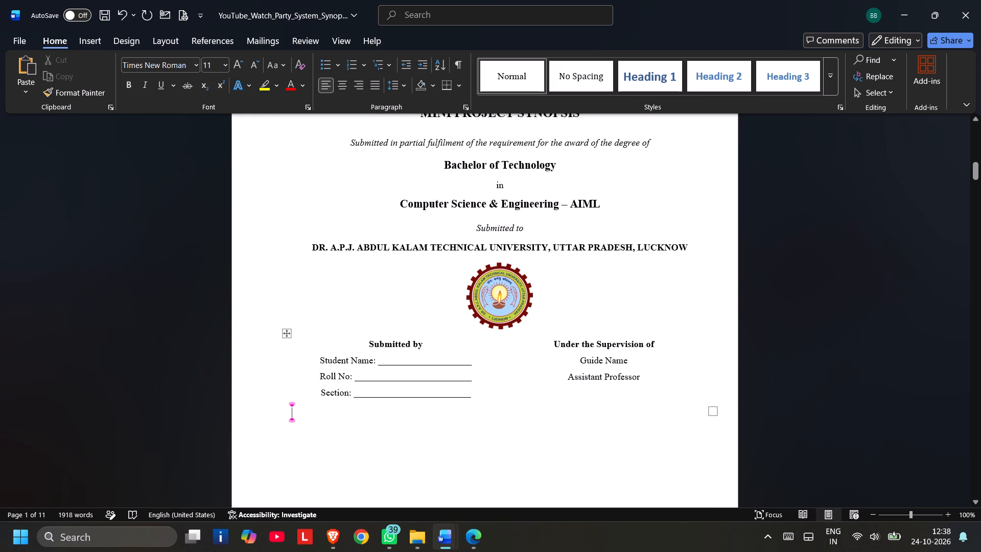
pyautogui.click(515, 394)
pyautogui.press('BackSpace')
pyautogui.press('BackSpace')
pyautogui.press('BackSpace')
pyautogui.press('BackSpace')
pyautogui.press('BackSpace')
pyautogui.press('BackSpace')
pyautogui.press('BackSpace')
pyautogui.press('BackSpace')
pyautogui.press('BackSpace')
pyautogui.press('BackSpace')
pyautogui.press('BackSpace')
pyautogui.press('BackSpace')
pyautogui.press('BackSpace')
pyautogui.press('BackSpace')
pyautogui.press('BackSpace')
pyautogui.press('BackSpace')
pyautogui.press('BackSpace')
pyautogui.press('BackSpace')
pyautogui.press('BackSpace')
pyautogui.press('BackSpace')
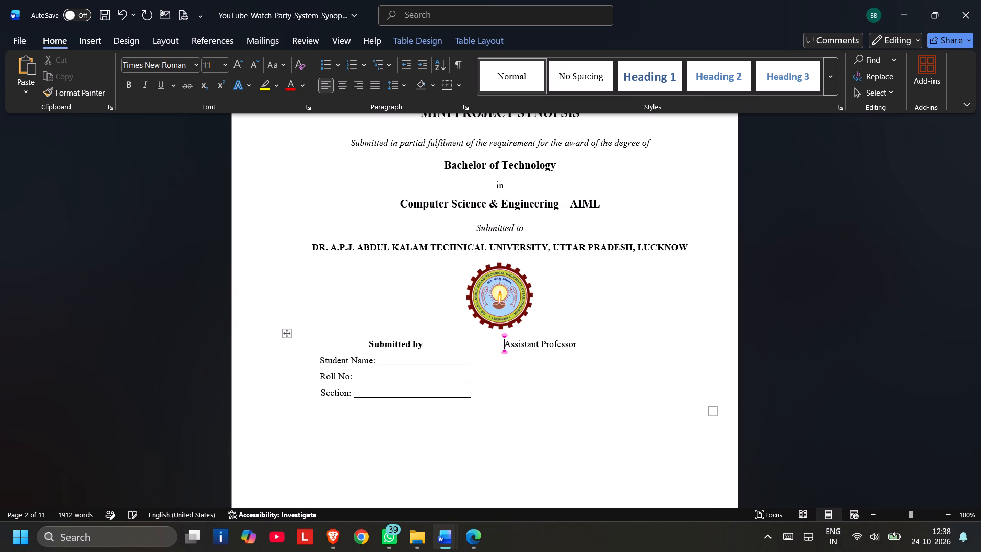
pyautogui.click(604, 347)
pyautogui.press('BackSpace')
pyautogui.press('BackSpace')
pyautogui.press('BackSpace')
pyautogui.press('BackSpace')
pyautogui.press('BackSpace')
pyautogui.press('BackSpace')
pyautogui.press('BackSpace')
pyautogui.press('BackSpace')
pyautogui.press('BackSpace')
pyautogui.press('BackSpace')
pyautogui.press('BackSpace')
pyautogui.press('BackSpace')
pyautogui.press('BackSpace')
pyautogui.press('BackSpace')
pyautogui.press('BackSpace')
pyautogui.press('BackSpace')
pyautogui.press('BackSpace')
pyautogui.press('BackSpace')
pyautogui.press('BackSpace')
pyautogui.press('BackSpace')
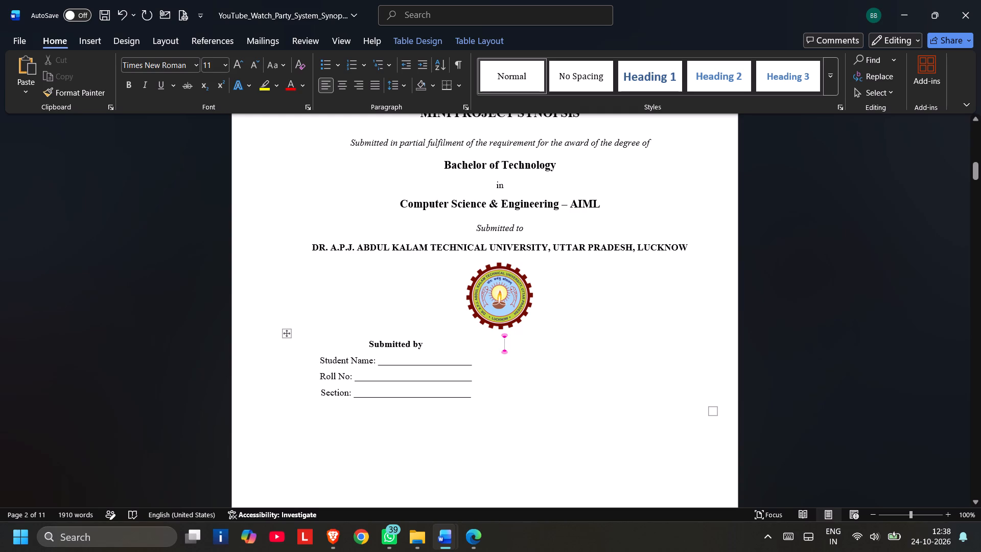
# Delete the "Submitted by" heading and the Student Name, Roll No and Section lines from the duplicate cover's submission table.
pyautogui.click(471, 397)
pyautogui.press('BackSpace')
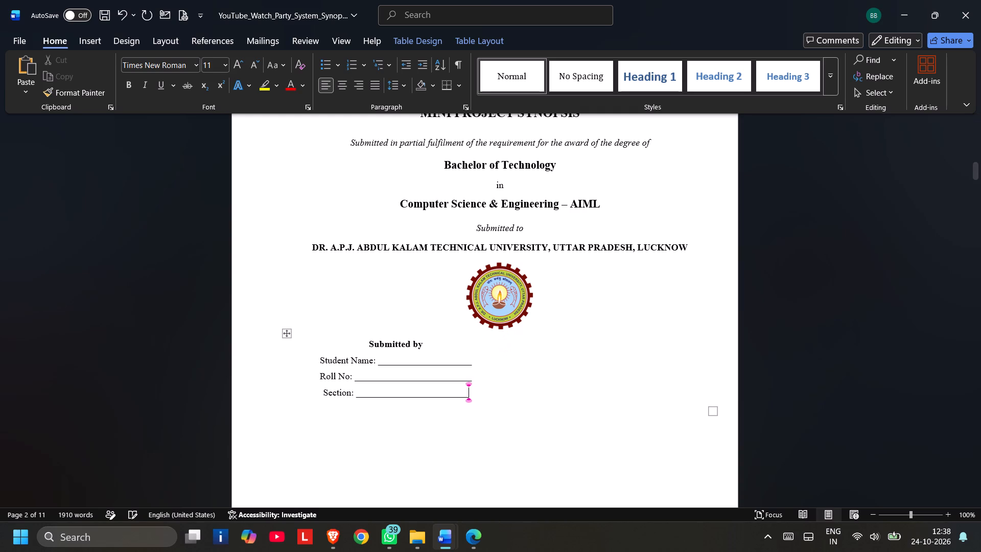
pyautogui.press('BackSpace')
pyautogui.press('BackSpace')
pyautogui.press('BackSpace')
pyautogui.press('BackSpace')
pyautogui.press('BackSpace')
pyautogui.press('BackSpace')
pyautogui.press('BackSpace')
pyautogui.press('BackSpace')
pyautogui.press('BackSpace')
pyautogui.press('BackSpace')
pyautogui.press('BackSpace')
pyautogui.press('BackSpace')
pyautogui.press('BackSpace')
pyautogui.press('BackSpace')
pyautogui.press('BackSpace')
pyautogui.press('BackSpace')
pyautogui.press('BackSpace')
pyautogui.press('BackSpace')
pyautogui.press('BackSpace')
pyautogui.press('BackSpace')
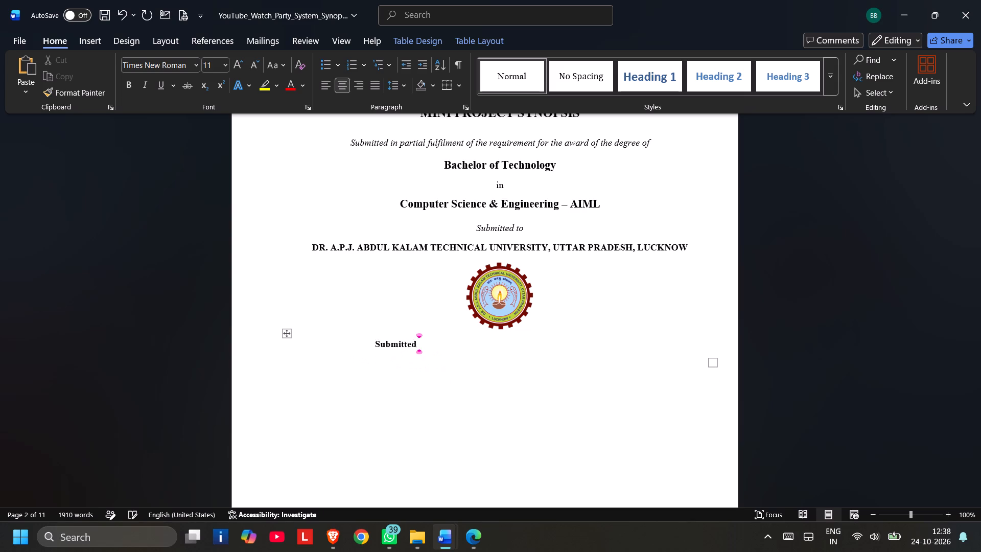
pyautogui.press('BackSpace')
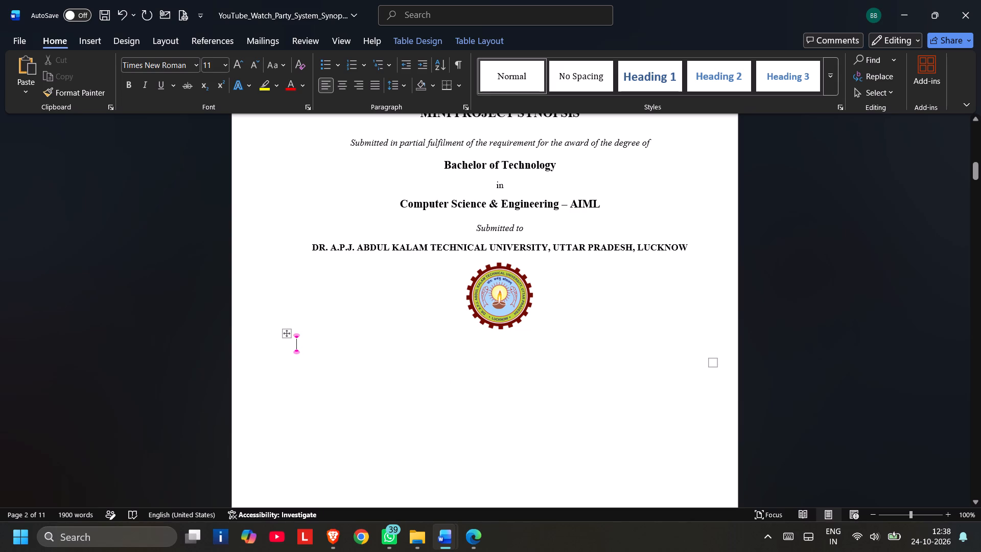
# Delete the university logo below the DR. A.P.J. ABDUL KALAM TECHNICAL UNIVERSITY line on the duplicate cover.
pyautogui.click(548, 293)
pyautogui.press('BackSpace')
pyautogui.press('BackSpace')
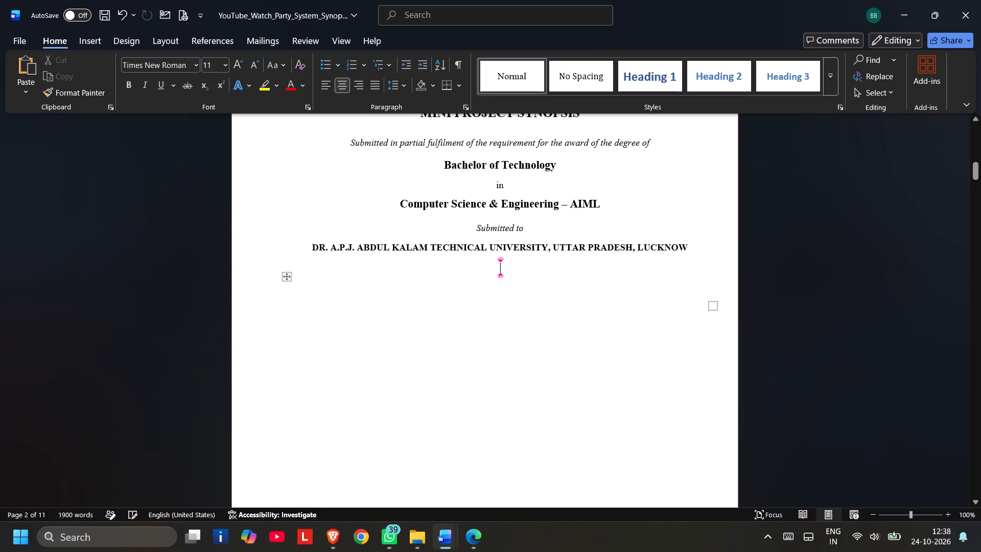
# Delete the remaining duplicate cover text on page 2, from the university name line back through the "MINI PROJECT SYNOPSIS" heading.
pyautogui.click(688, 243)
pyautogui.press('BackSpace')
pyautogui.press('BackSpace')
pyautogui.press('BackSpace')
pyautogui.press('BackSpace')
pyautogui.press('BackSpace')
pyautogui.press('BackSpace')
pyautogui.press('BackSpace')
pyautogui.press('BackSpace')
pyautogui.press('BackSpace')
pyautogui.press('BackSpace')
pyautogui.press('BackSpace')
pyautogui.press('BackSpace')
pyautogui.press('BackSpace')
pyautogui.press('BackSpace')
pyautogui.press('BackSpace')
pyautogui.press('BackSpace')
pyautogui.press('BackSpace')
pyautogui.press('BackSpace')
pyautogui.press('BackSpace')
pyautogui.press('BackSpace')
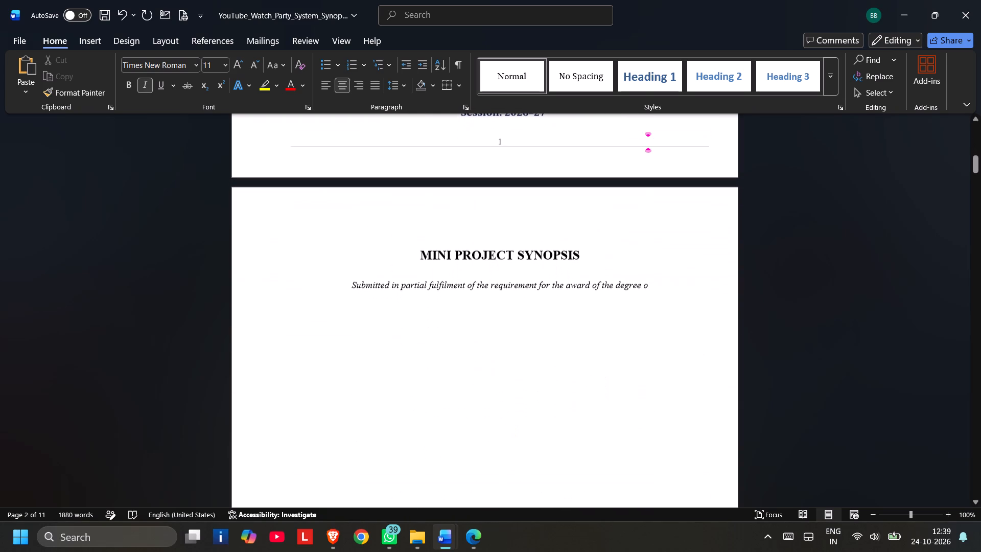
pyautogui.press('BackSpace')
pyautogui.press('BackSpace')
pyautogui.press('BackSpace')
pyautogui.press('BackSpace')
pyautogui.press('BackSpace')
pyautogui.press('BackSpace')
pyautogui.press('BackSpace')
pyautogui.press('BackSpace')
pyautogui.press('BackSpace')
pyautogui.press('BackSpace')
pyautogui.press('BackSpace')
pyautogui.press('BackSpace')
pyautogui.press('BackSpace')
pyautogui.press('BackSpace')
pyautogui.press('BackSpace')
pyautogui.press('BackSpace')
pyautogui.press('BackSpace')
pyautogui.press('BackSpace')
pyautogui.press('BackSpace')
pyautogui.press('BackSpace')
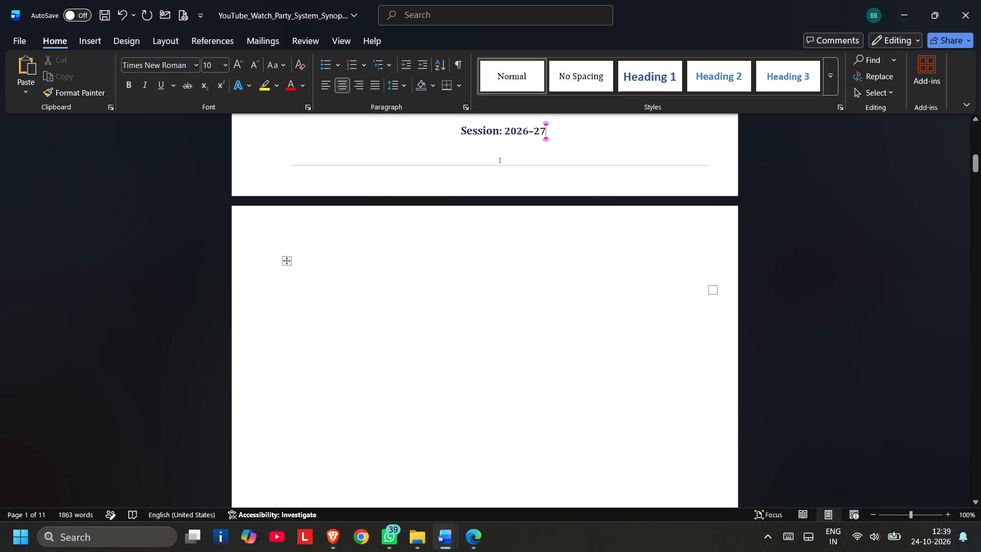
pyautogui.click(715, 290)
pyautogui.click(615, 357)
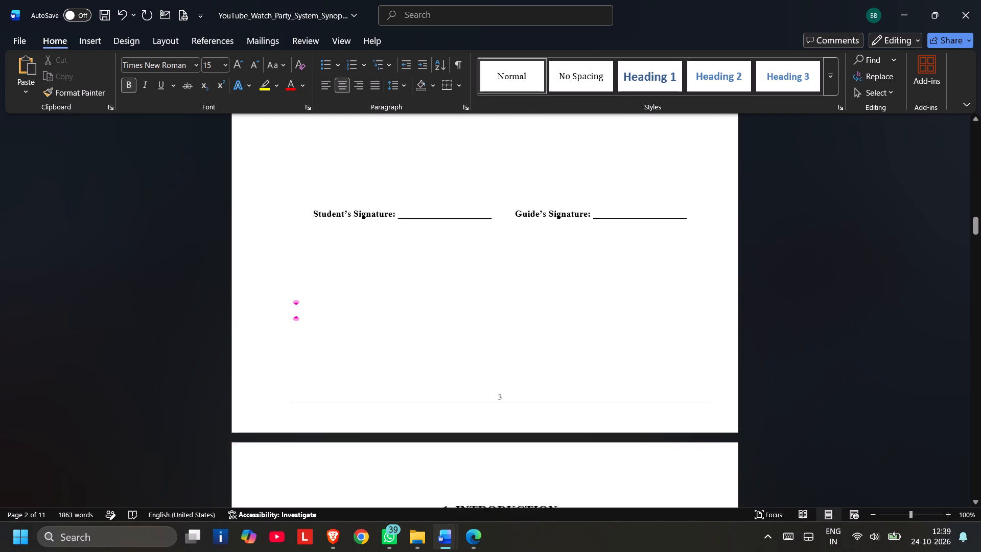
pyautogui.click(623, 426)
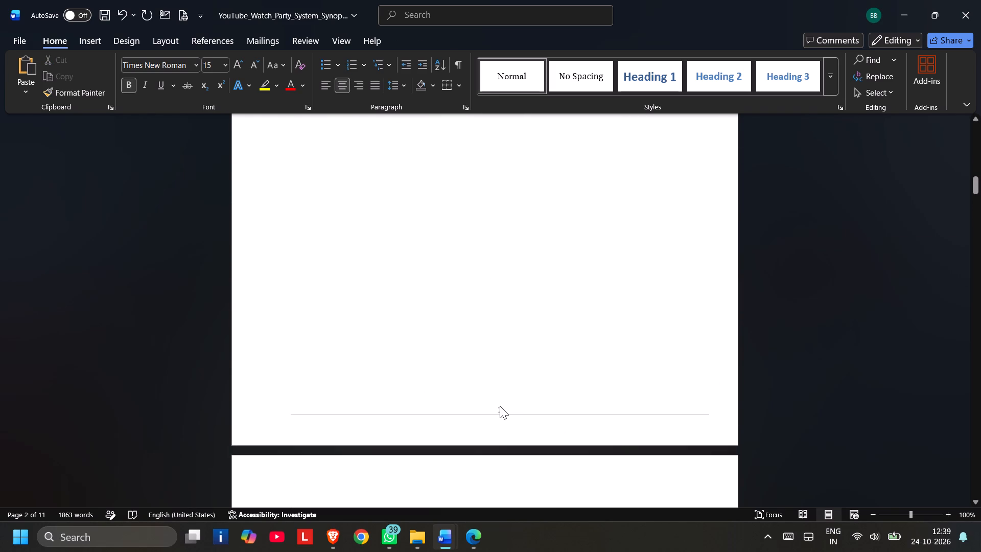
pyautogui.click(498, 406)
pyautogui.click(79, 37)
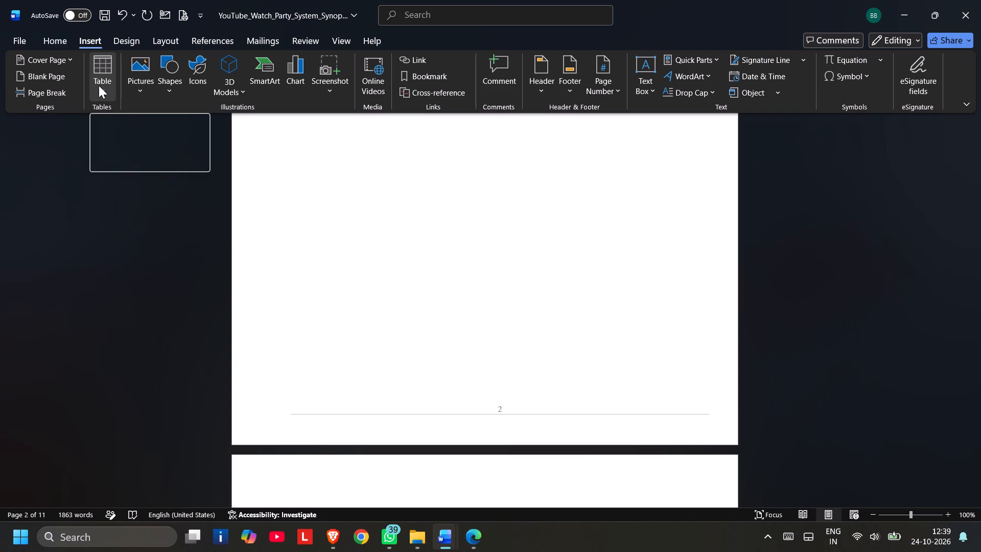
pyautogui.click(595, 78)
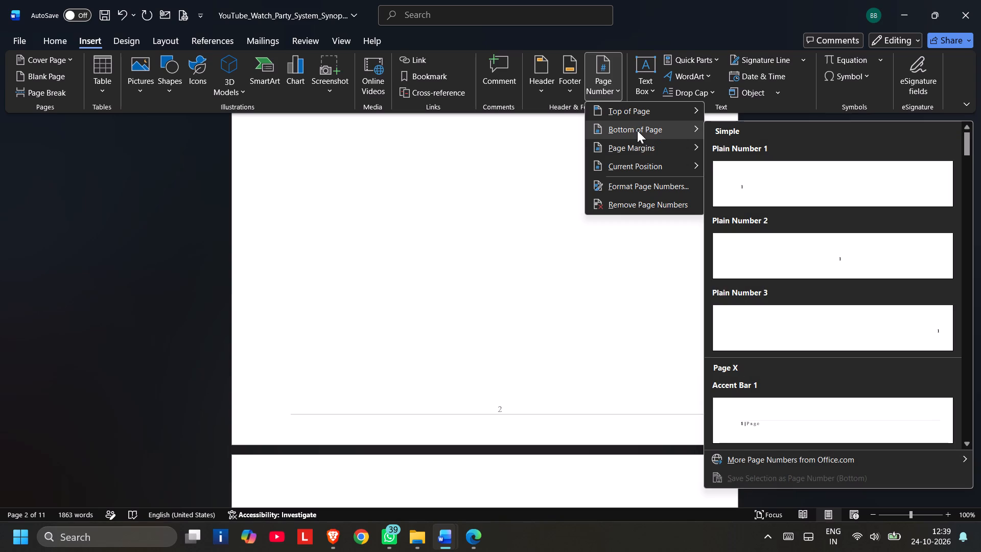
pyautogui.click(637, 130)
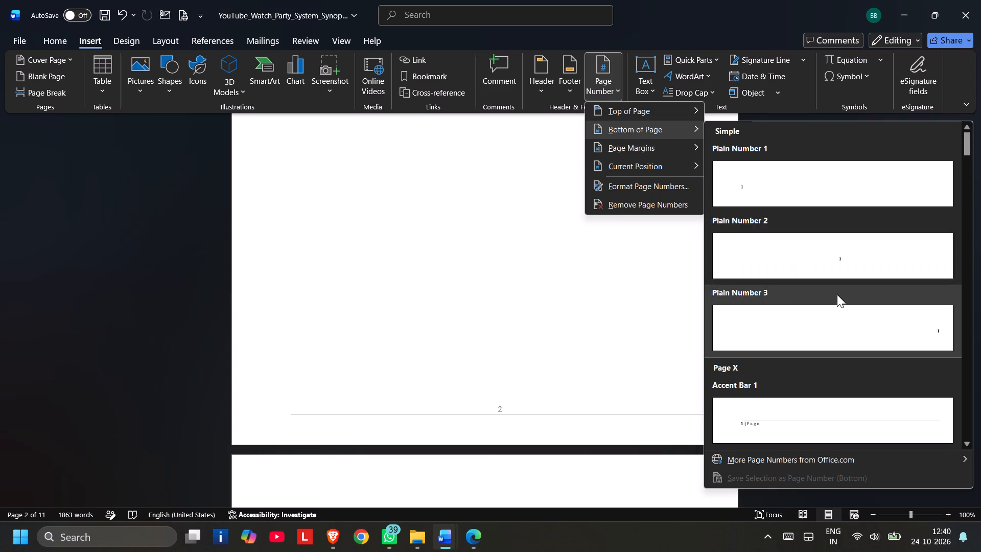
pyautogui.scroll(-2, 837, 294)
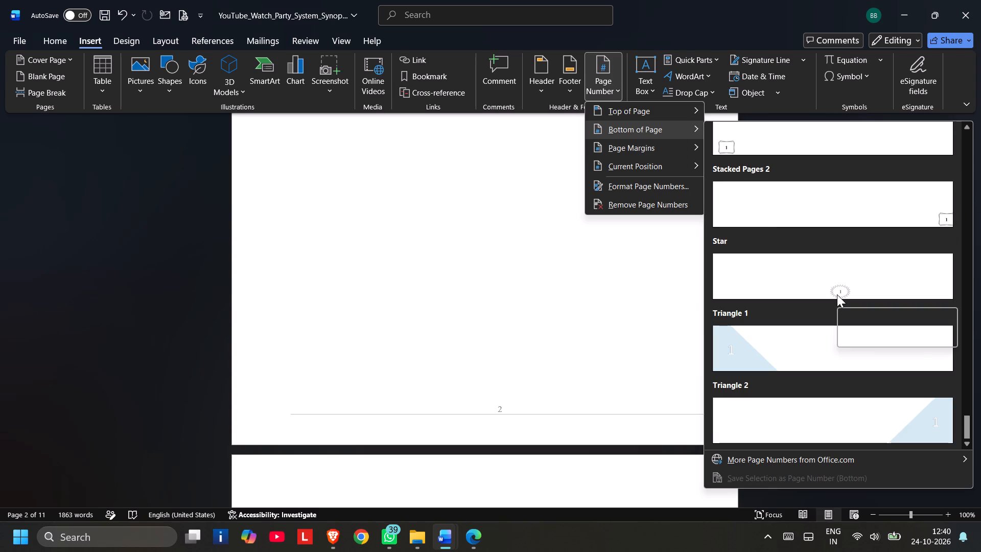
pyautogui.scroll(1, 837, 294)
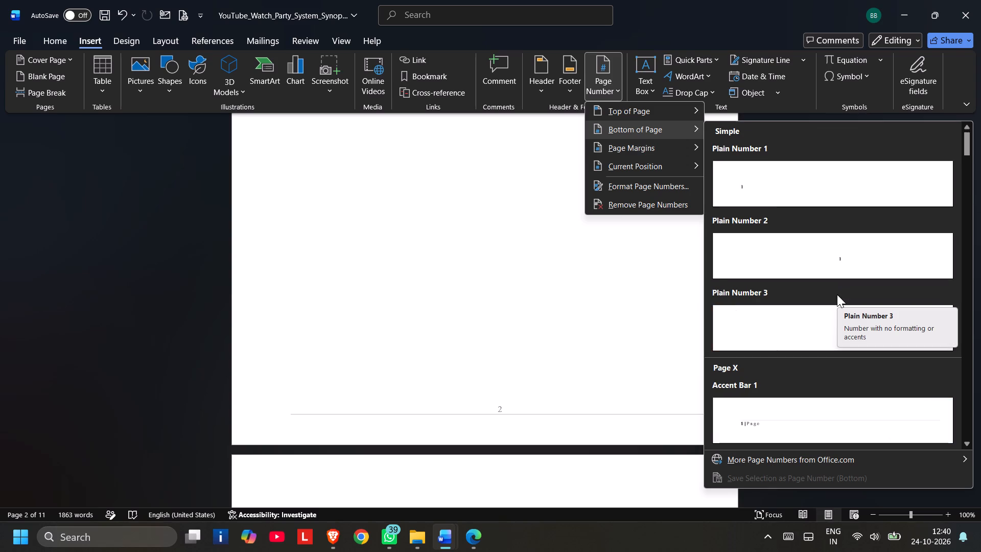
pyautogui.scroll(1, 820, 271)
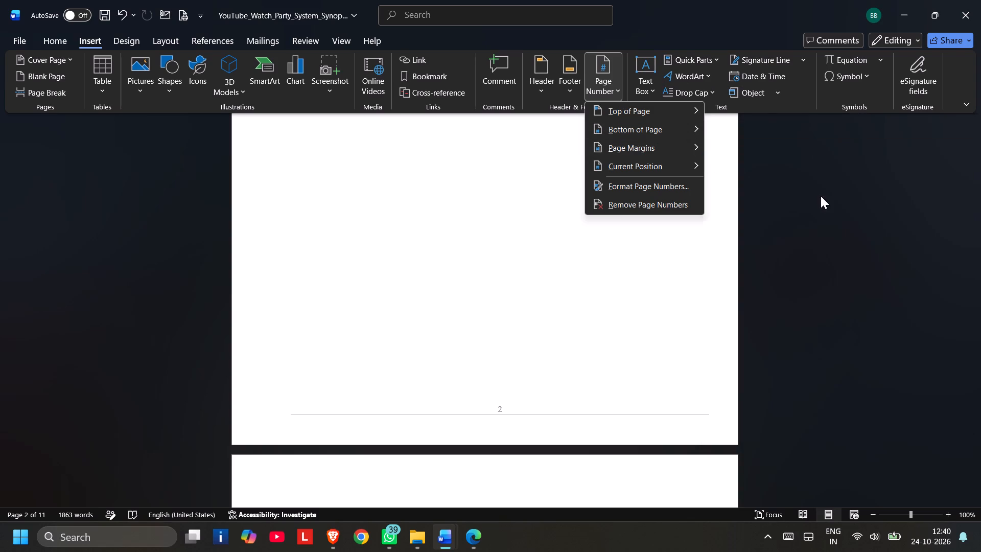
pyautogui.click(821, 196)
# Look through the whole synopsis from the coloured cover to the last page, checking the index, sections and page numbers.
pyautogui.scroll(2, 821, 196)
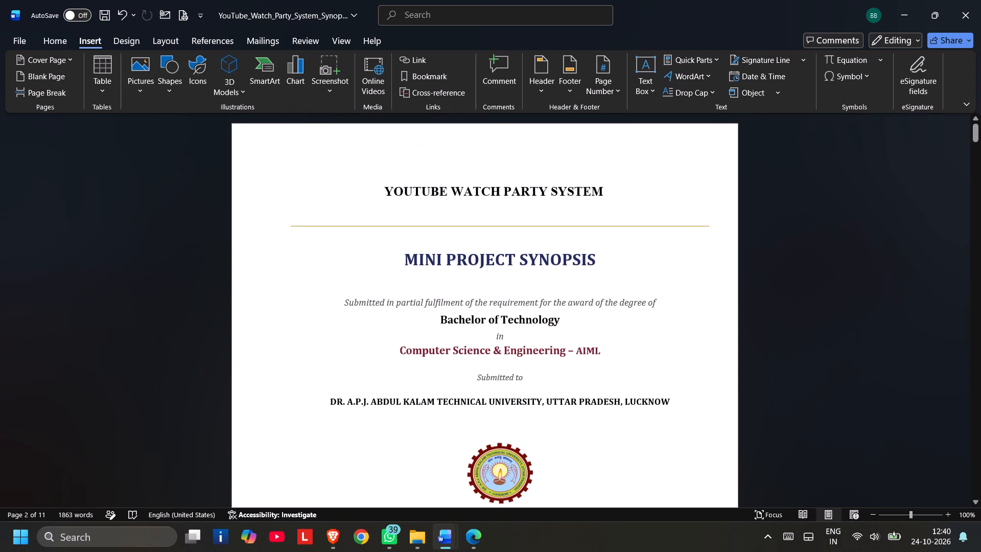
pyautogui.scroll(-2, 821, 196)
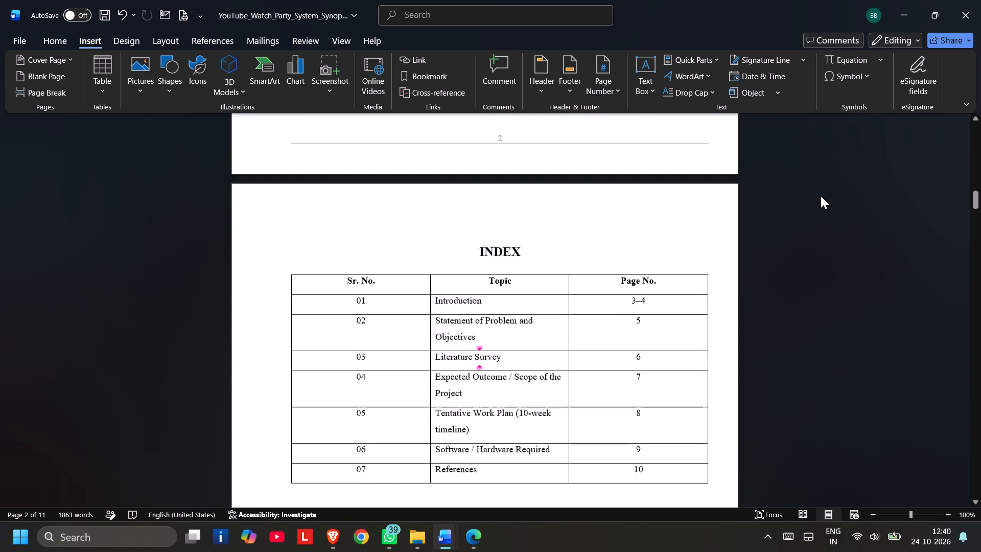
pyautogui.scroll(-2, 821, 196)
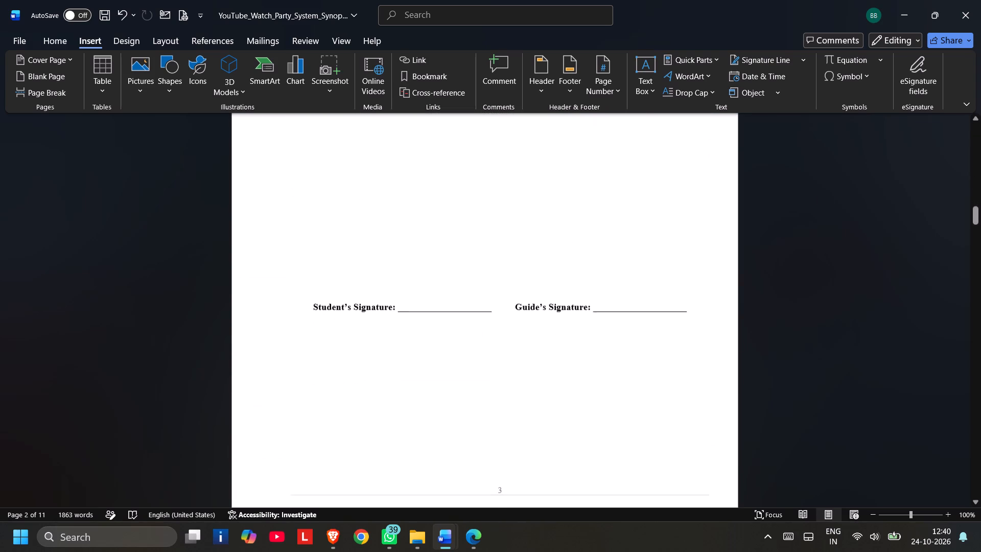
pyautogui.scroll(-1, 821, 196)
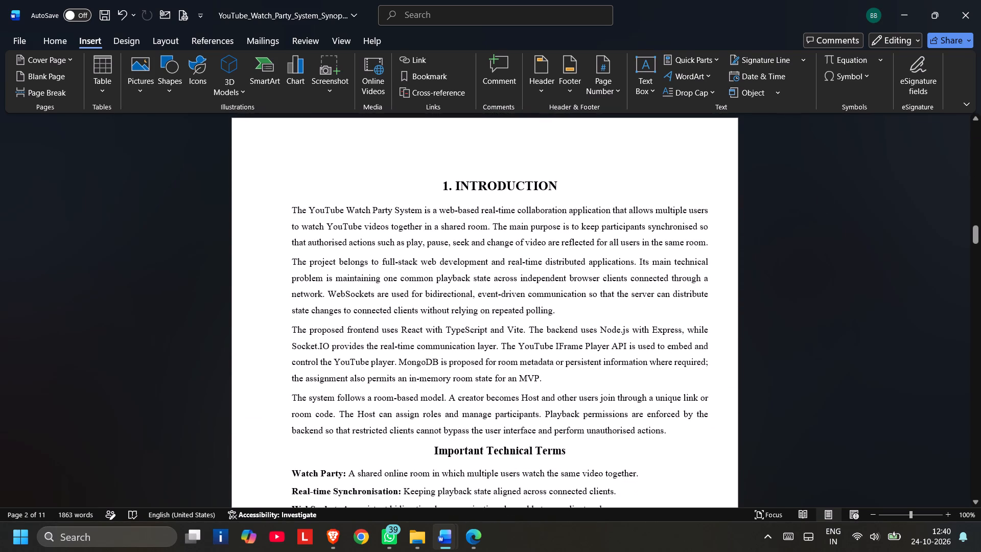
pyautogui.scroll(-3, 821, 196)
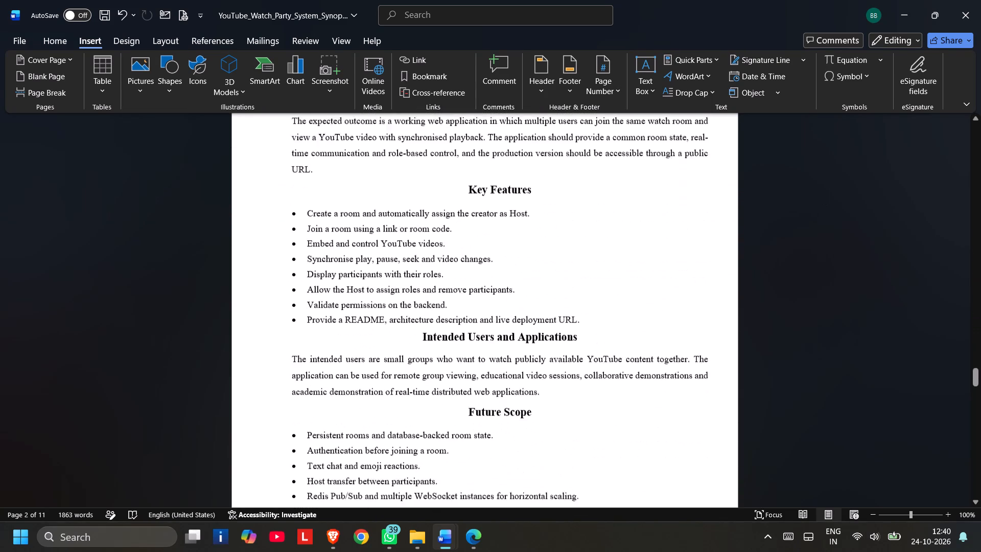
pyautogui.scroll(-3, 821, 196)
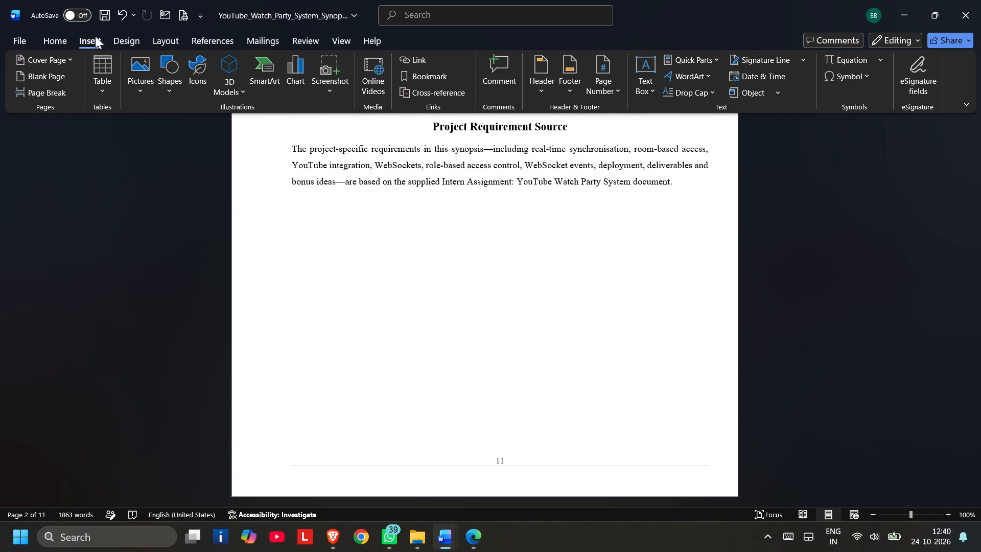
# Save the YouTube_Watch_Party_System_Synopsis document.
pyautogui.click(21, 39)
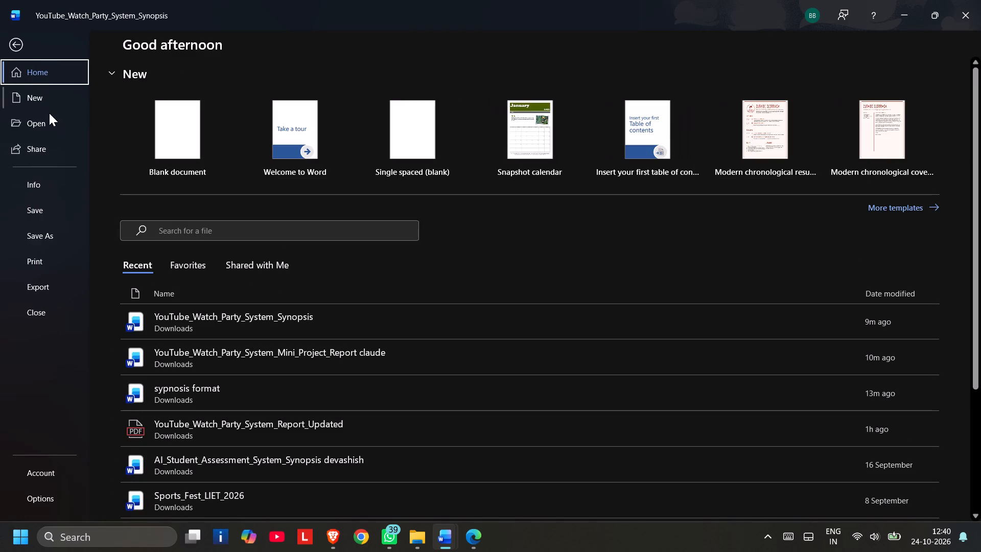
pyautogui.click(53, 204)
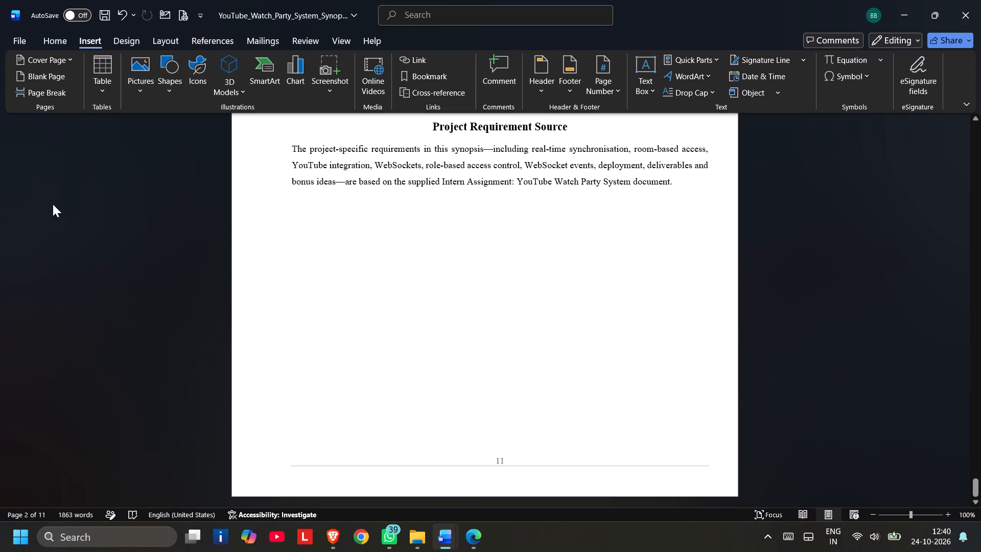
pyautogui.click(339, 537)
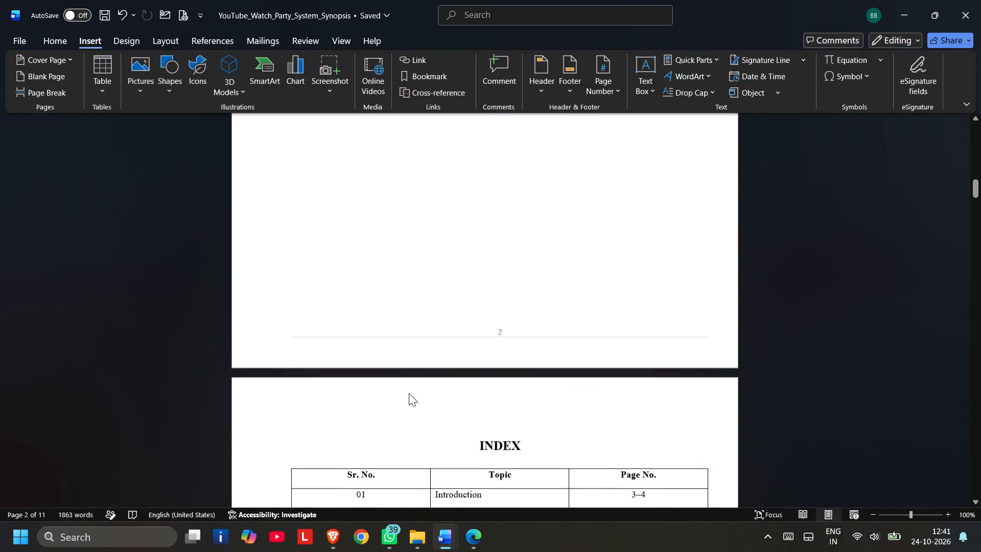
pyautogui.scroll(1, 409, 393)
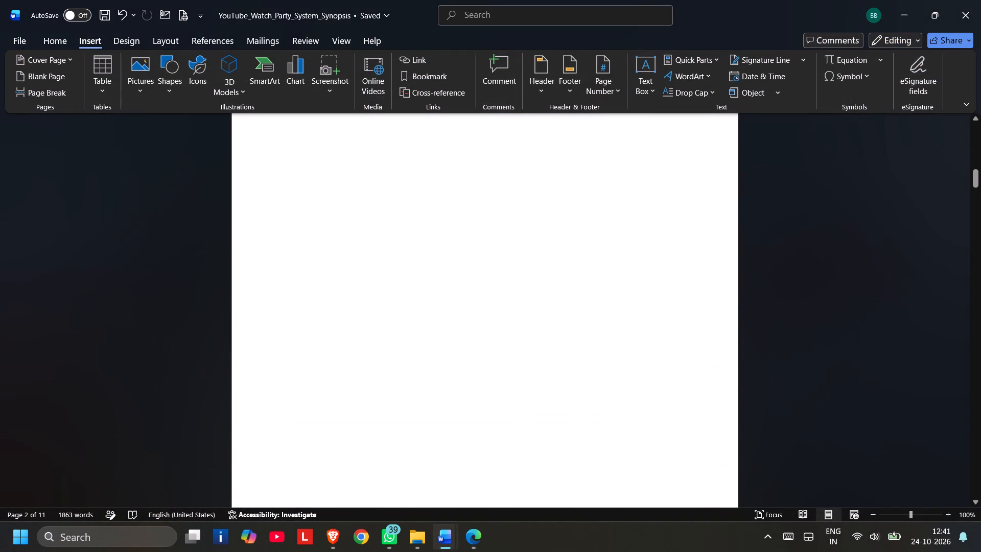
pyautogui.click(445, 373)
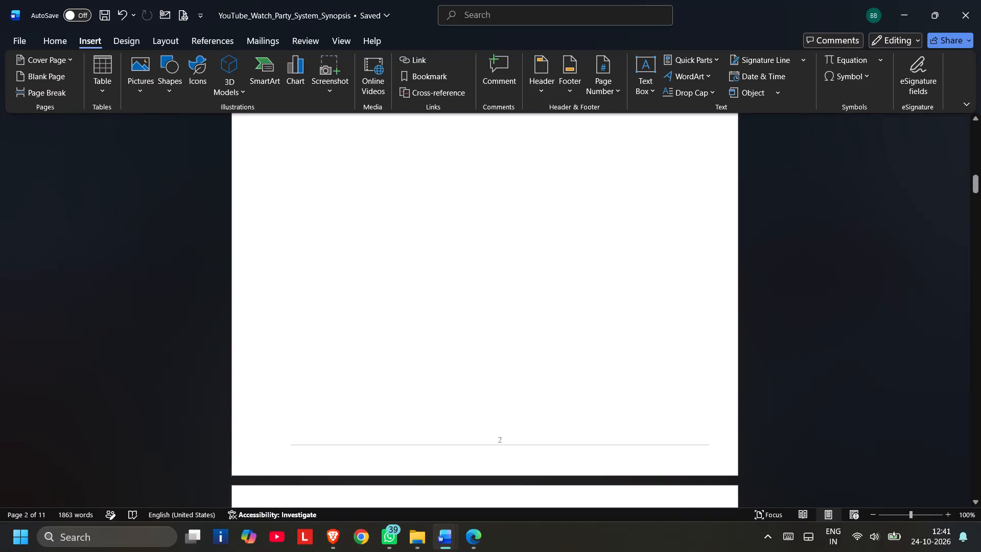
pyautogui.tripleClick(504, 348)
pyautogui.click(504, 348)
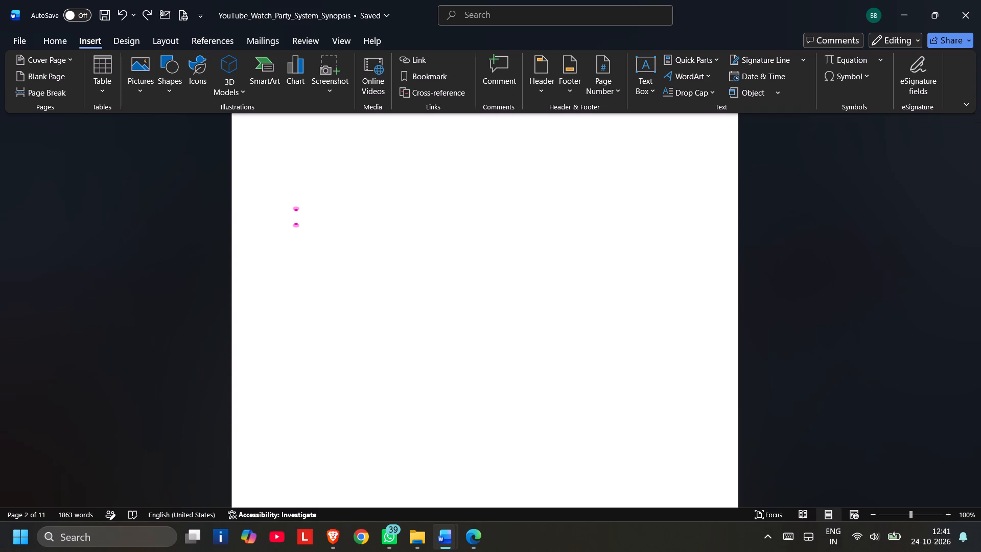
pyautogui.press('BackSpace')
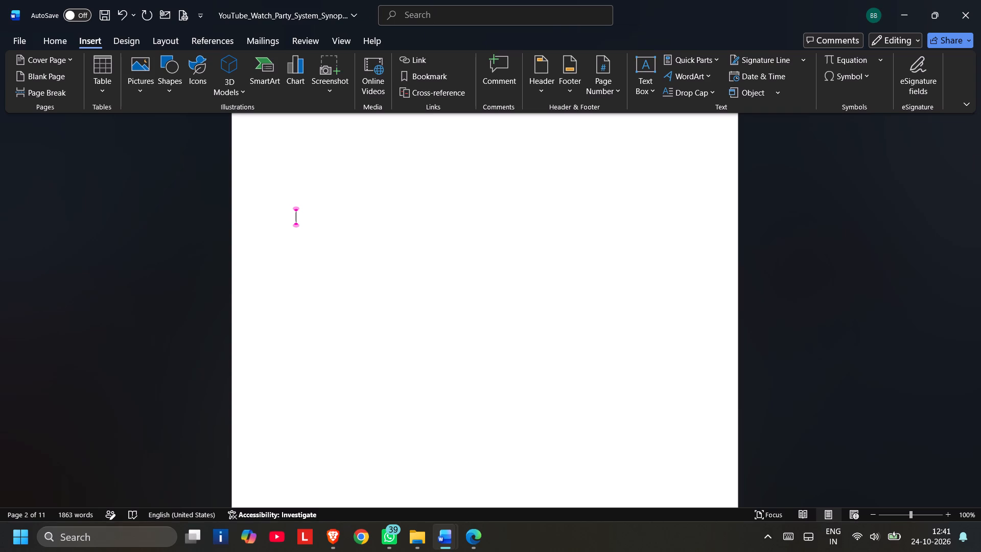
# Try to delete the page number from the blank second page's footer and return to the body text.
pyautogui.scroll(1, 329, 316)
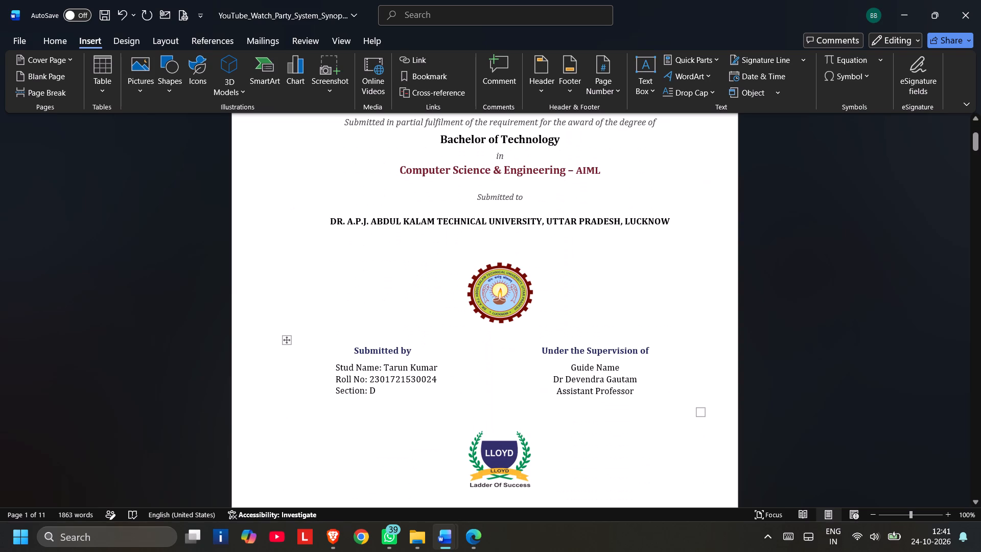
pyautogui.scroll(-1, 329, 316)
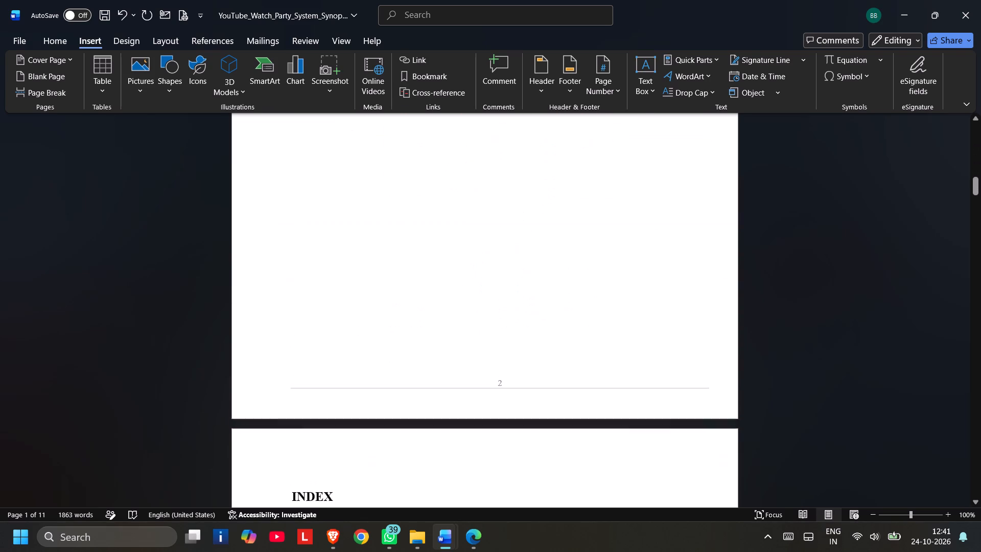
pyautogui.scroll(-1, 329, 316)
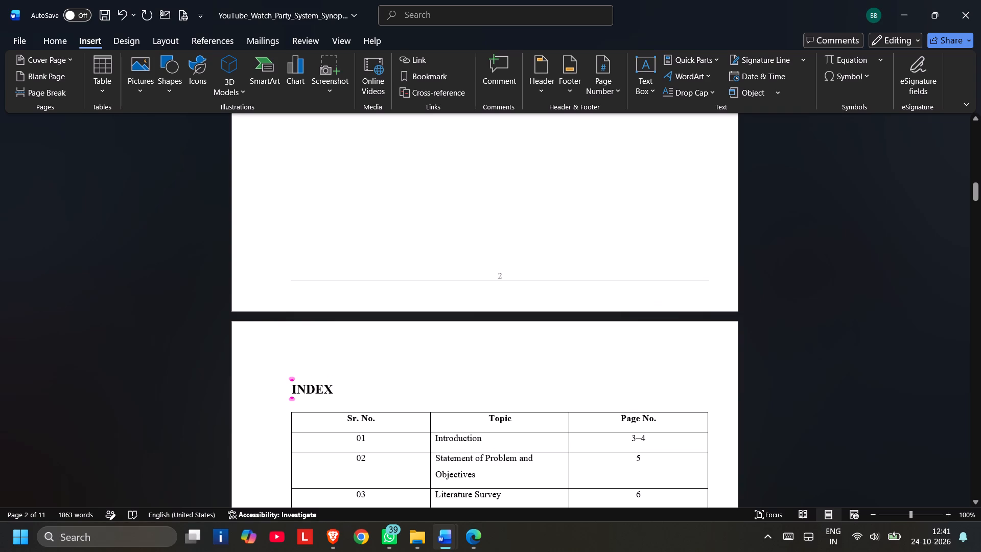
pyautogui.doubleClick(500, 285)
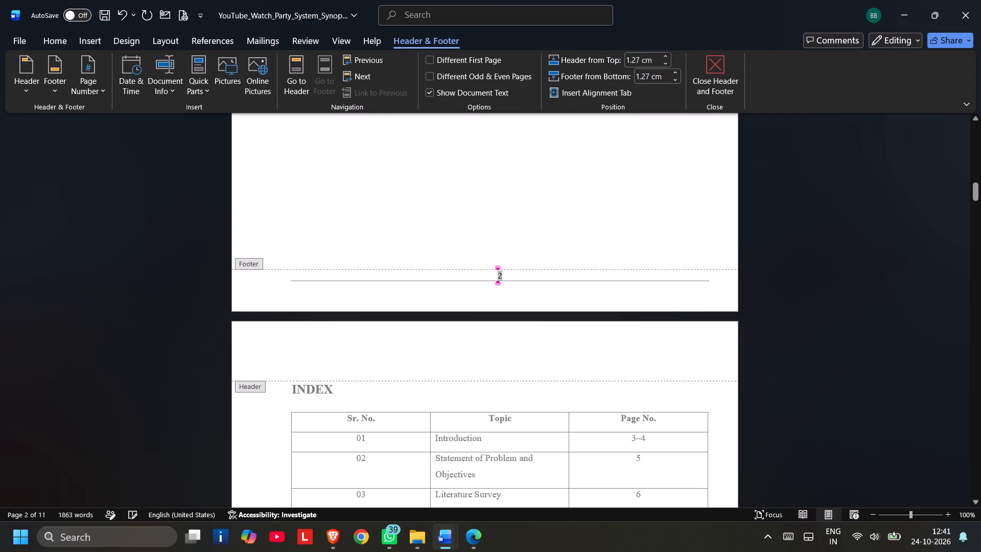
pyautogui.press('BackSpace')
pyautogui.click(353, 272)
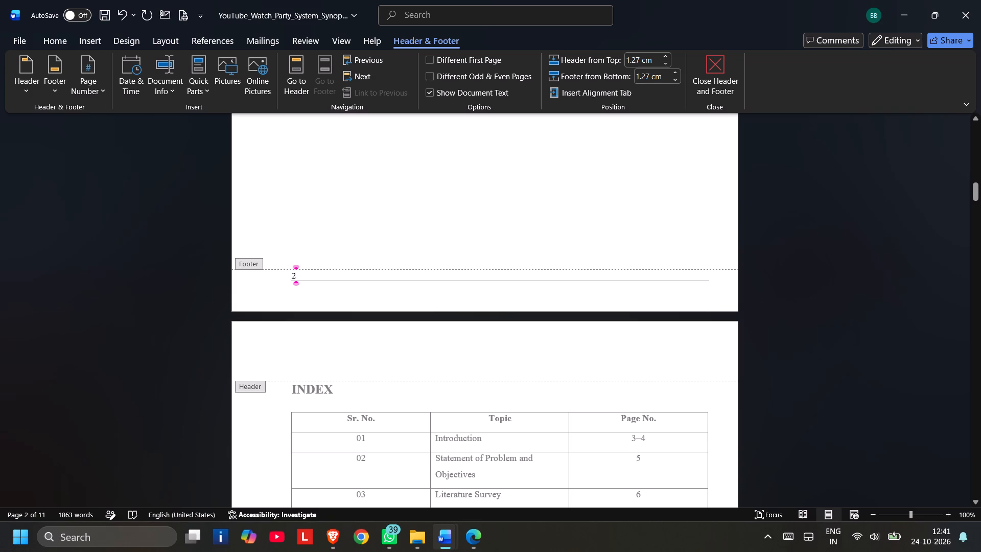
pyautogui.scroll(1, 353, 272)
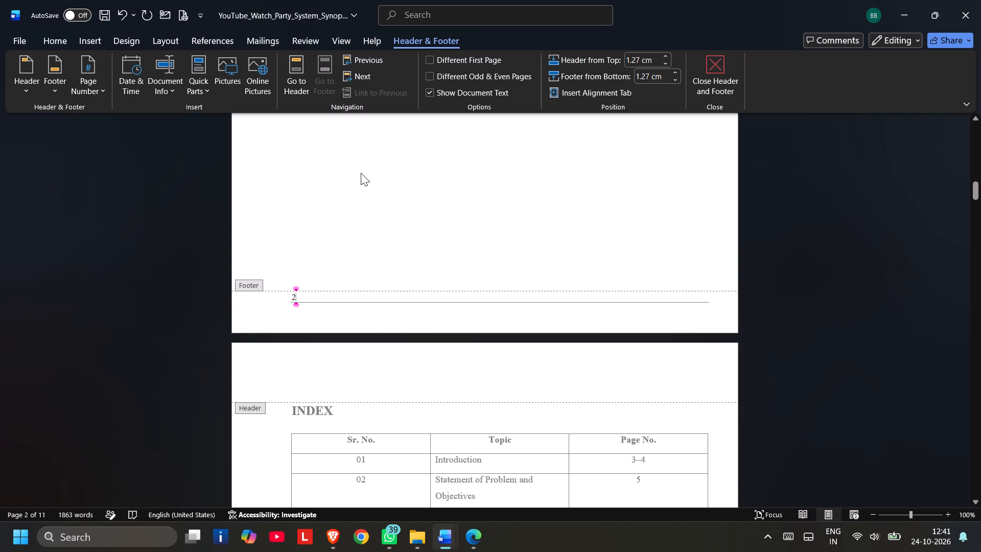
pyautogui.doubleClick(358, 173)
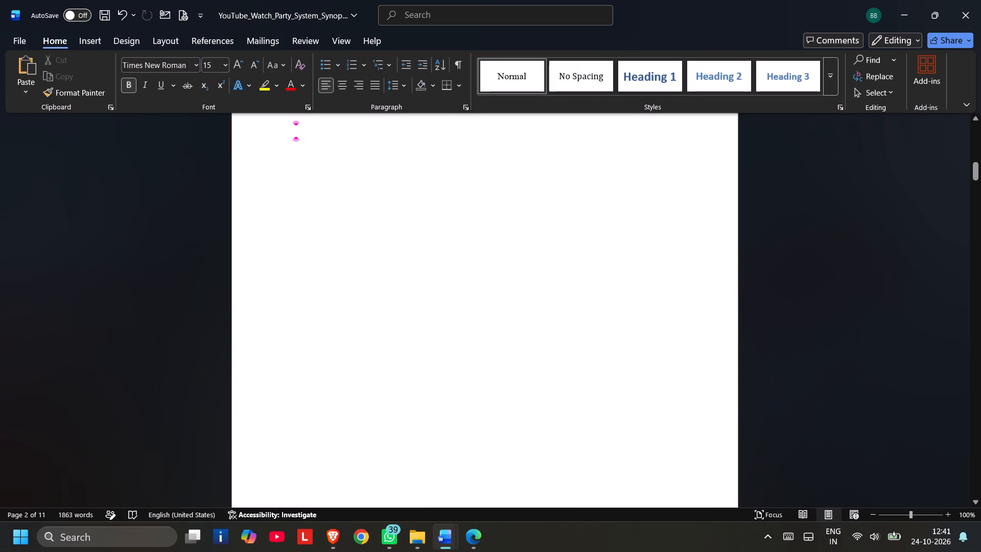
# Delete the blank page 2 between the cover and the index.
pyautogui.click(567, 228)
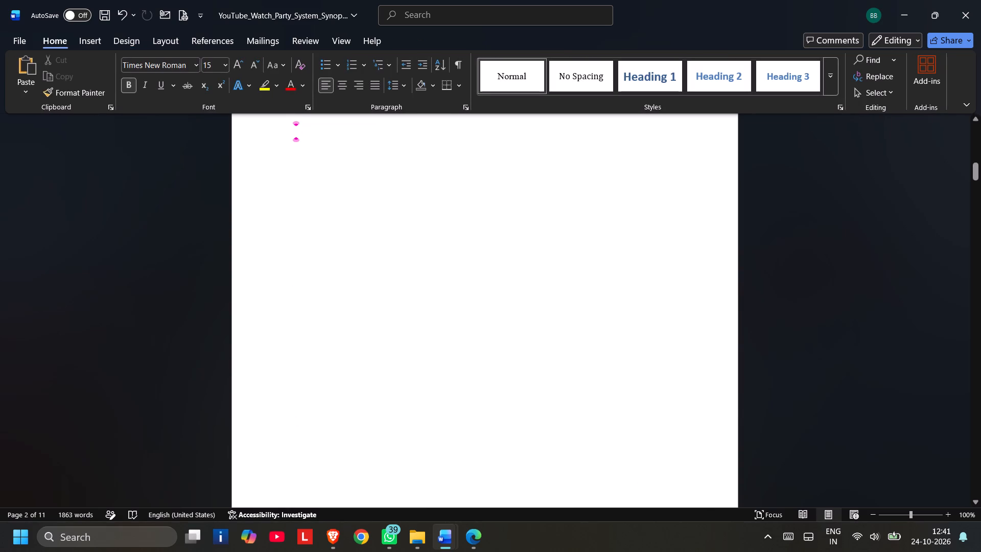
pyautogui.press('BackSpace')
pyautogui.press('BackSpace')
pyautogui.press('BackSpace')
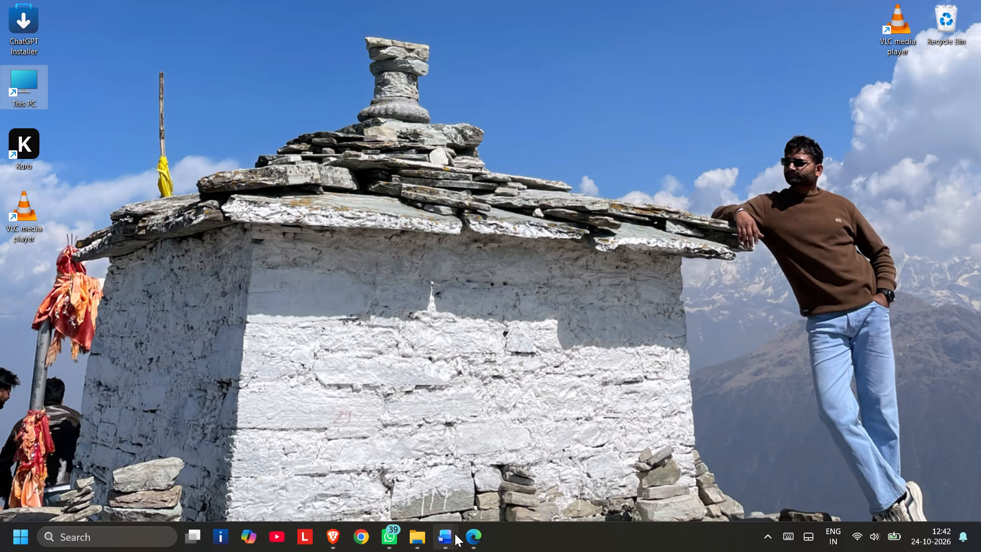
# Return to the synopsis in Word and look through it from the cover to the last page, checking the page numbers.
pyautogui.click(455, 534)
pyautogui.click(479, 484)
pyautogui.hscroll(1, 484, 408)
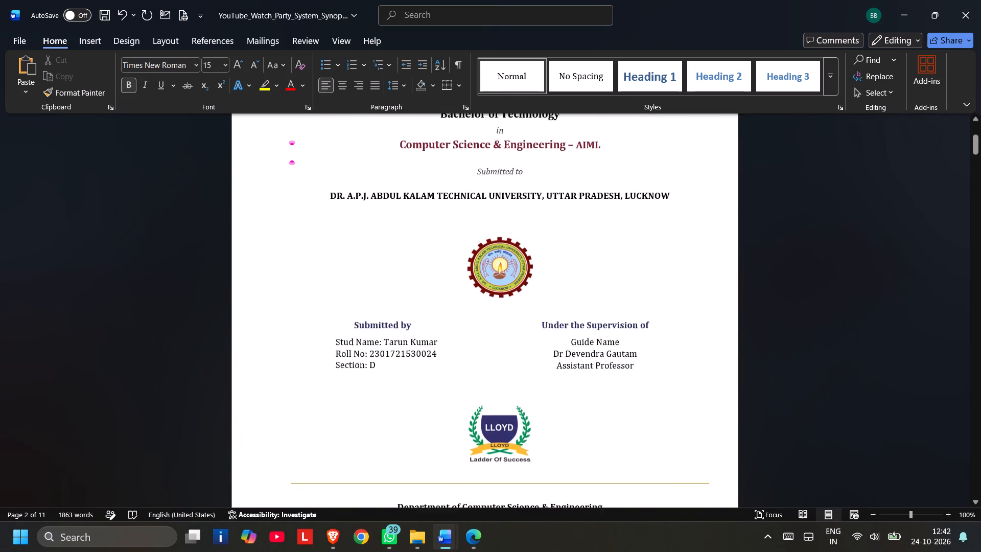
pyautogui.hscroll(1, 484, 408)
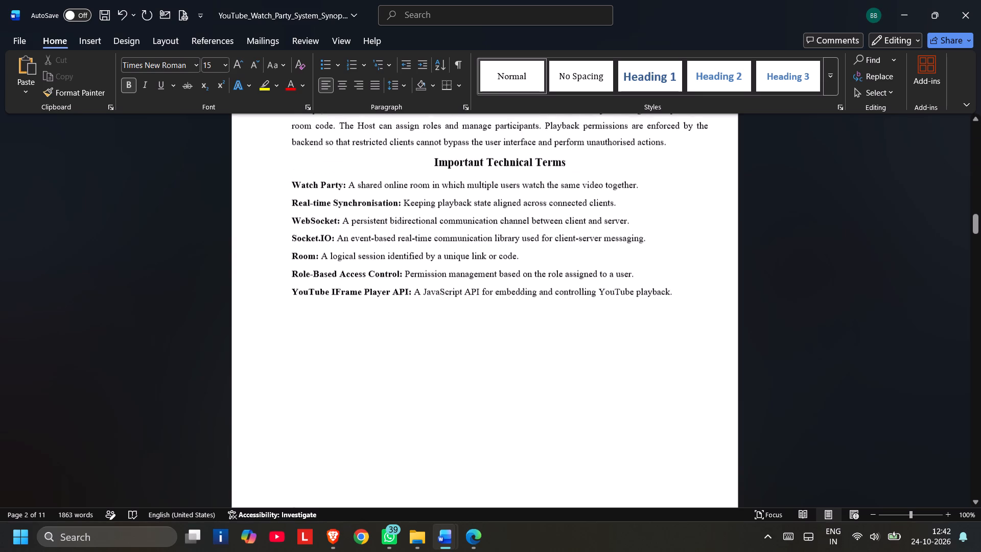
pyautogui.hscroll(1, 484, 408)
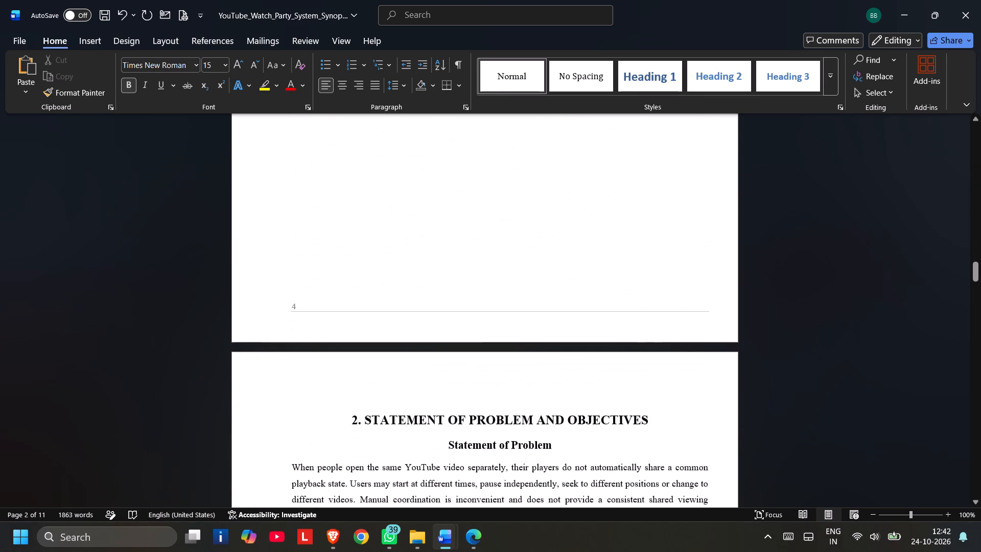
pyautogui.scroll(-4, 484, 408)
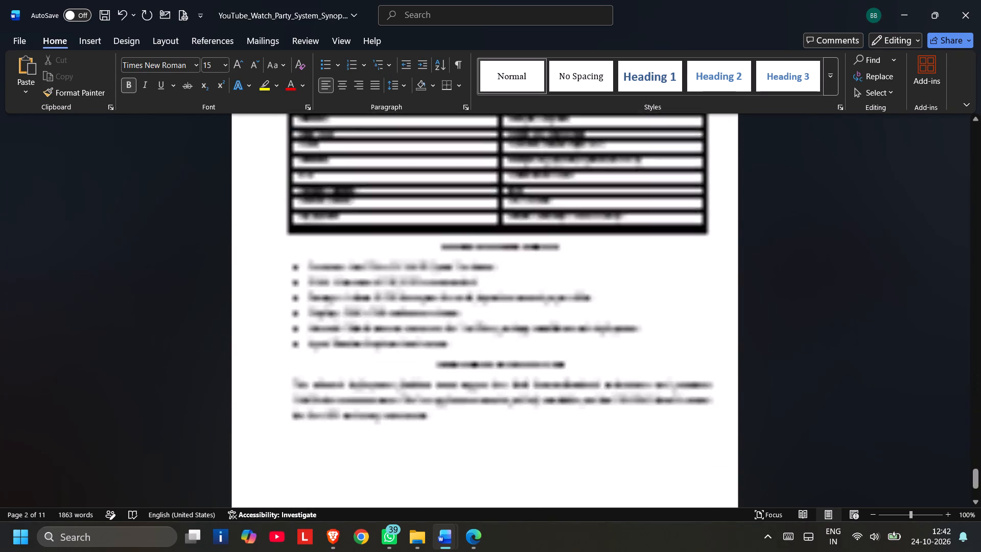
pyautogui.scroll(-2, 484, 408)
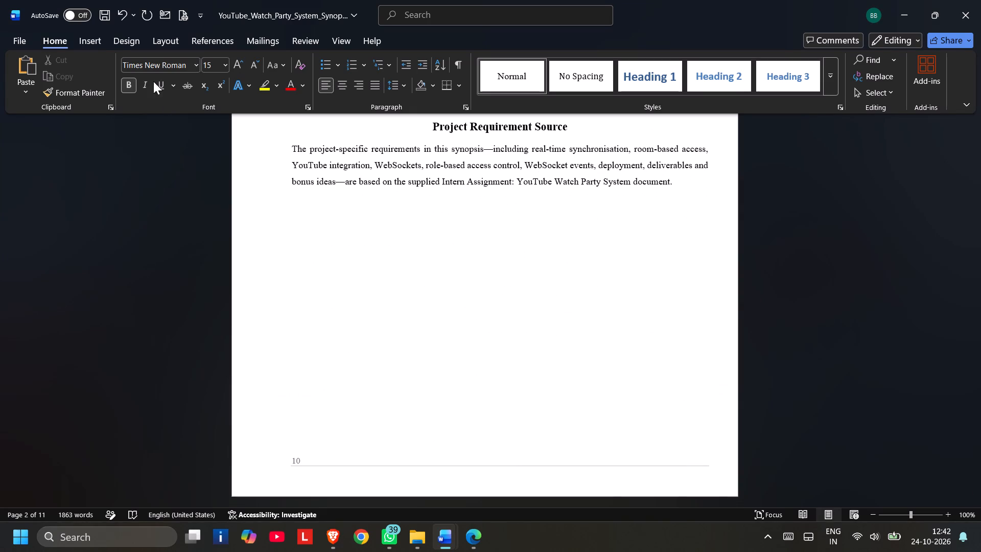
# Insert centred page numbers at the bottom of the pages using the Plain Number 2 style.
pyautogui.click(88, 39)
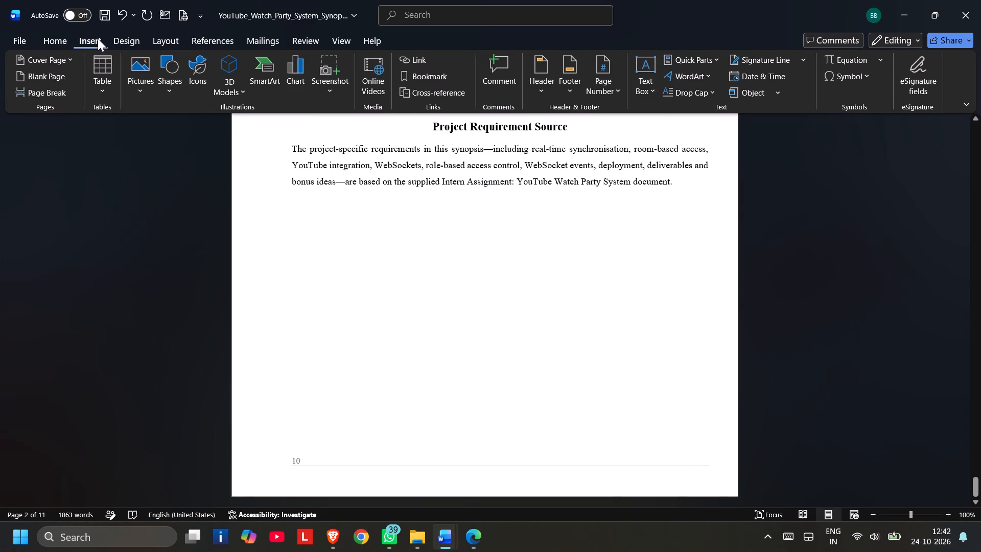
pyautogui.click(615, 88)
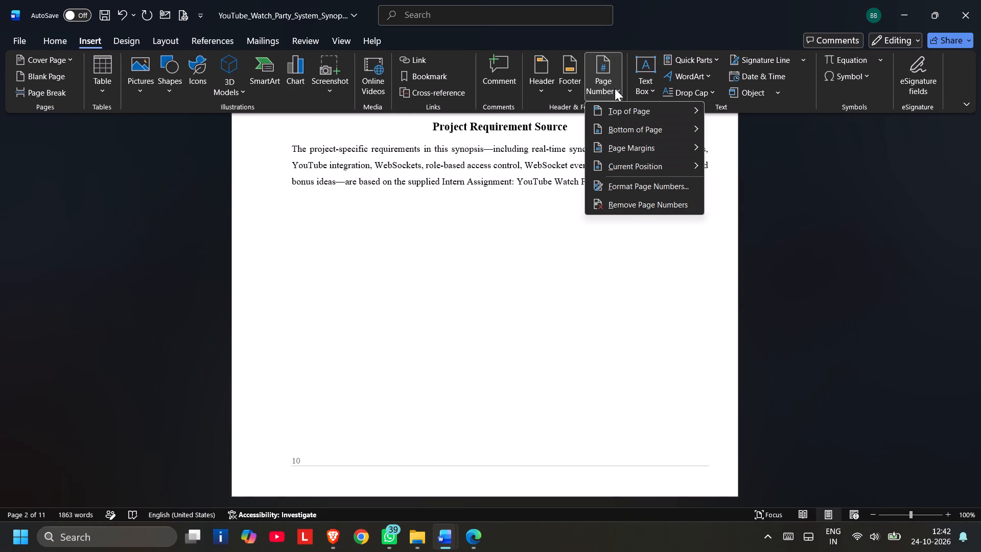
pyautogui.click(639, 137)
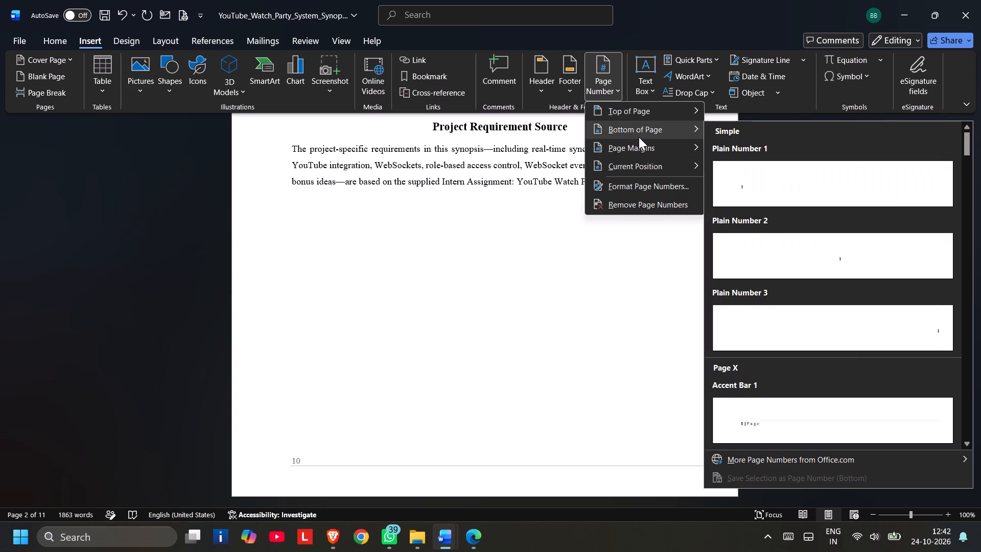
pyautogui.click(829, 250)
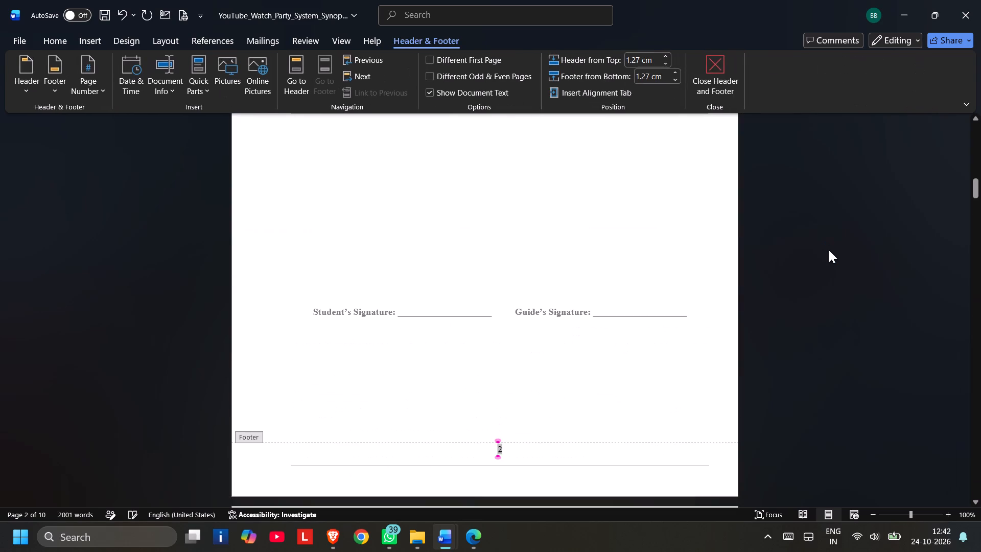
# Look through the synopsis from the cover to the last page, checking the page number in each footer.
pyautogui.scroll(4, 682, 287)
pyautogui.rightClick(682, 287)
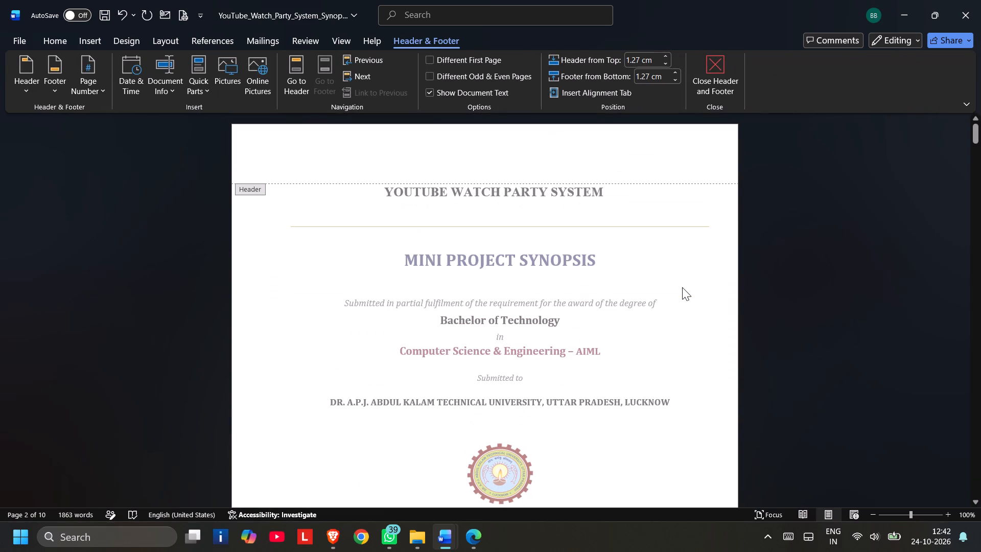
pyautogui.doubleClick(682, 287)
pyautogui.click(682, 287)
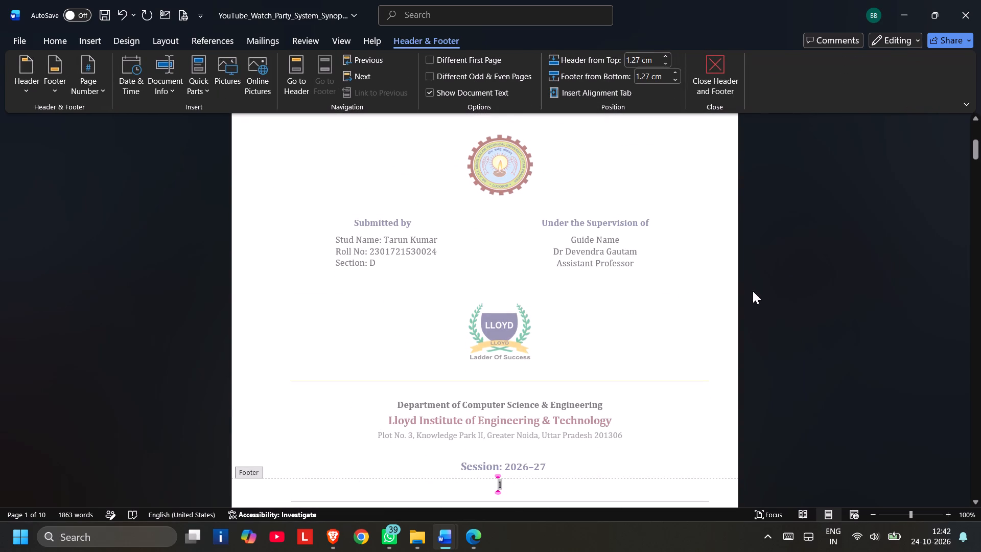
pyautogui.click(759, 291)
pyautogui.click(661, 363)
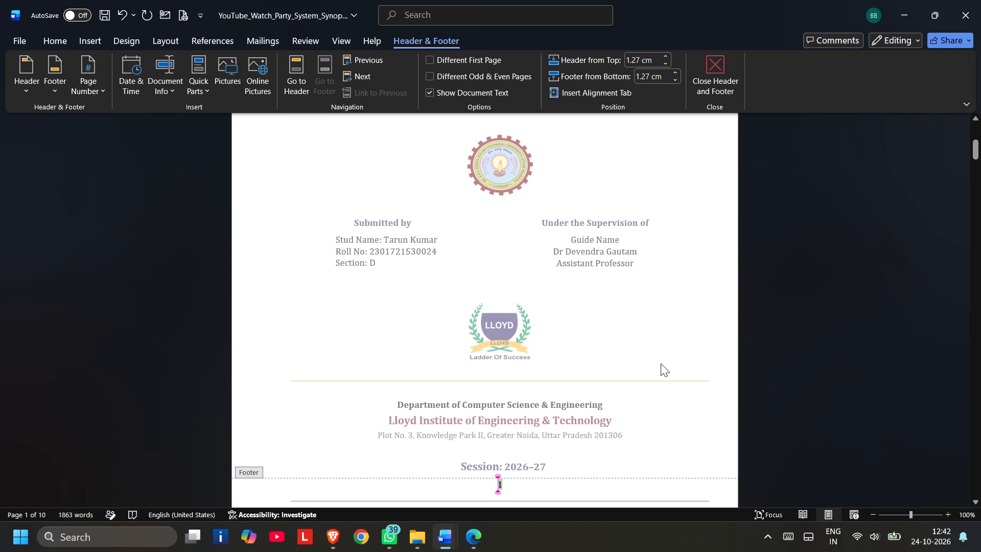
pyautogui.click(661, 363)
pyautogui.scroll(-1, 661, 363)
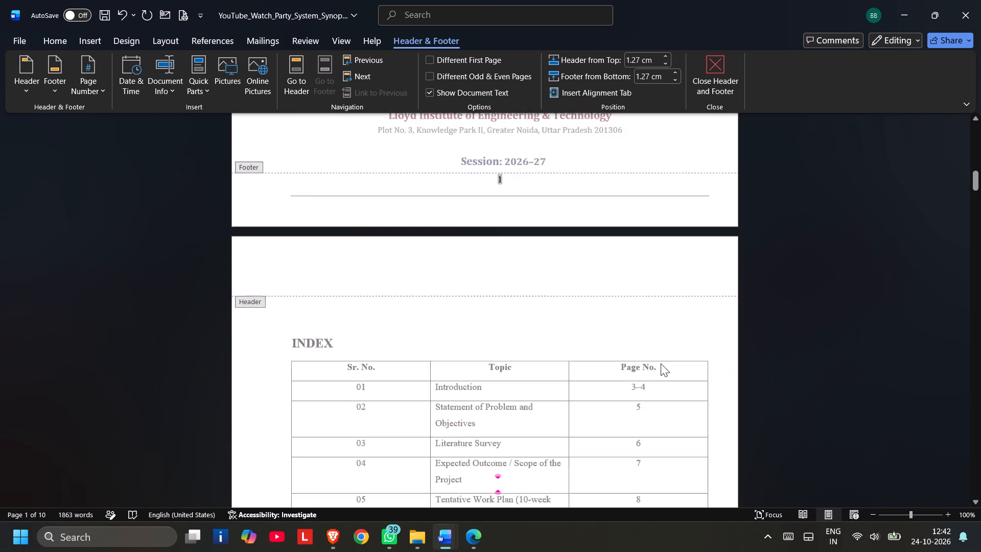
pyautogui.scroll(-3, 661, 363)
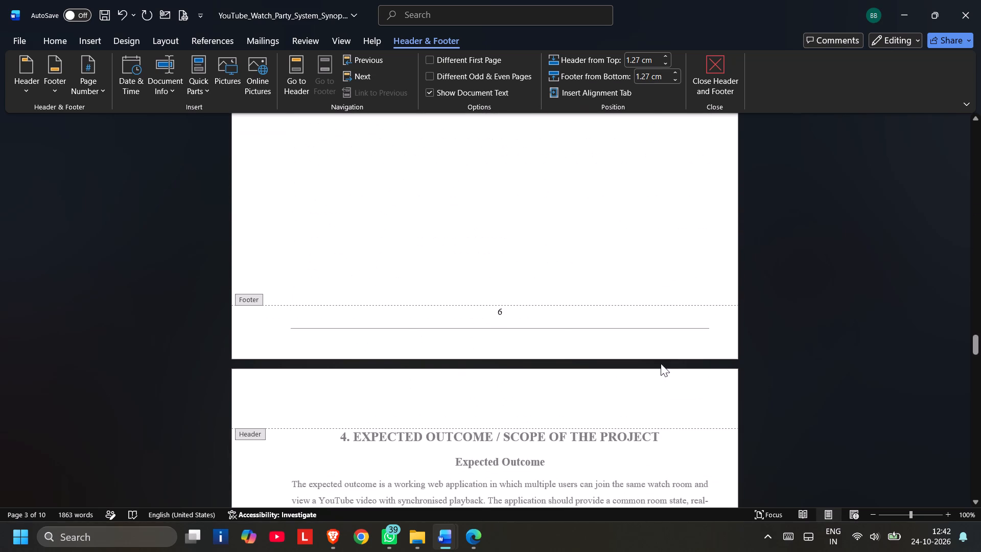
pyautogui.scroll(-2, 661, 363)
pyautogui.click(661, 363)
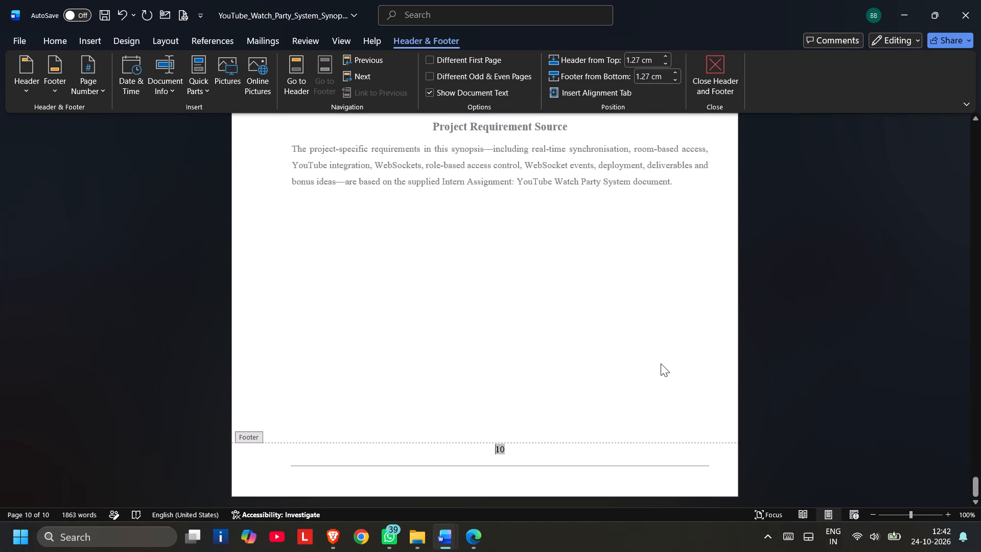
# Examine the last page's footer and go back to the cover page to check its page number.
pyautogui.doubleClick(595, 494)
pyautogui.click(589, 415)
pyautogui.scroll(4, 589, 415)
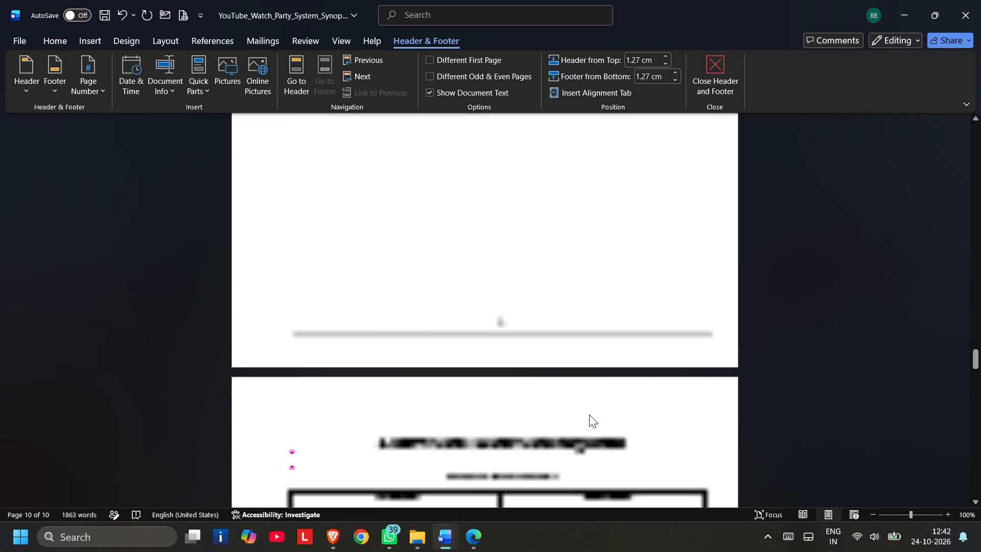
pyautogui.scroll(7, 589, 415)
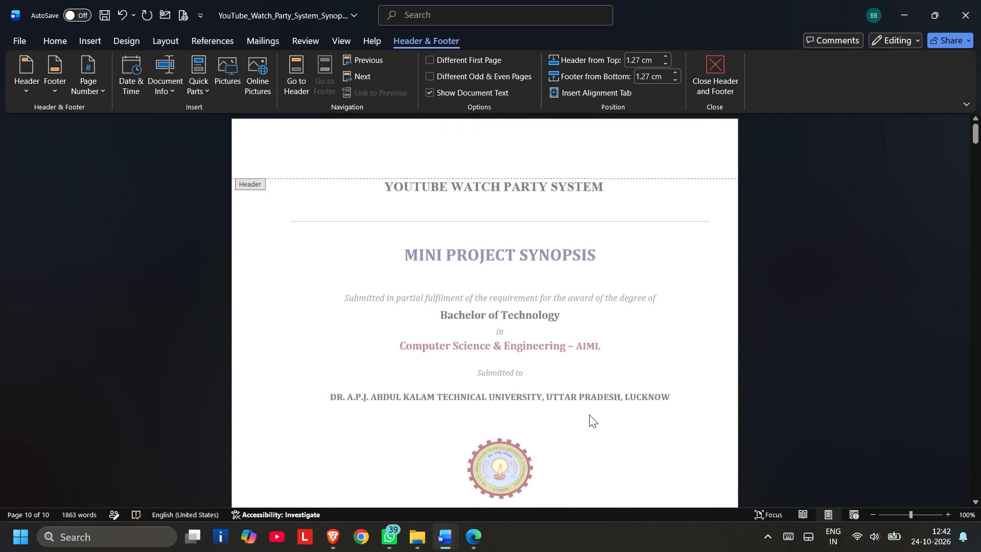
pyautogui.click(625, 279)
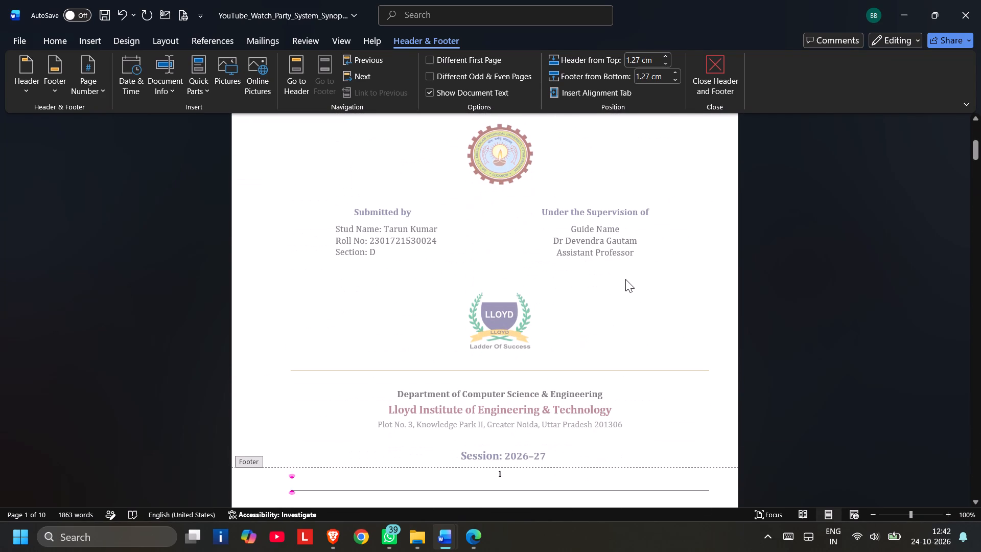
# Look through the synopsis from the cover to the hardware requirements page, comparing the footer page numbers with the index.
pyautogui.click(571, 420)
pyautogui.click(46, 43)
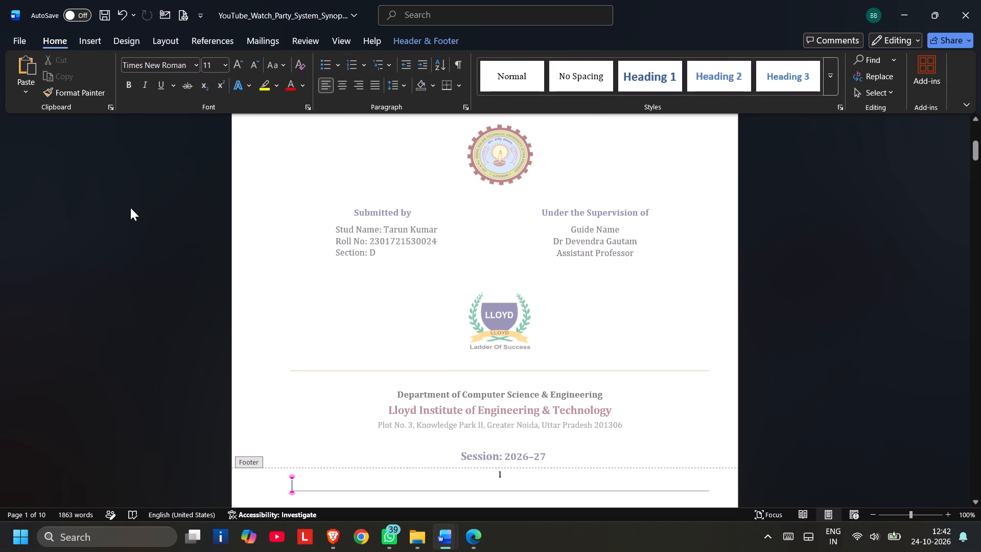
pyautogui.click(130, 208)
pyautogui.scroll(5, 130, 208)
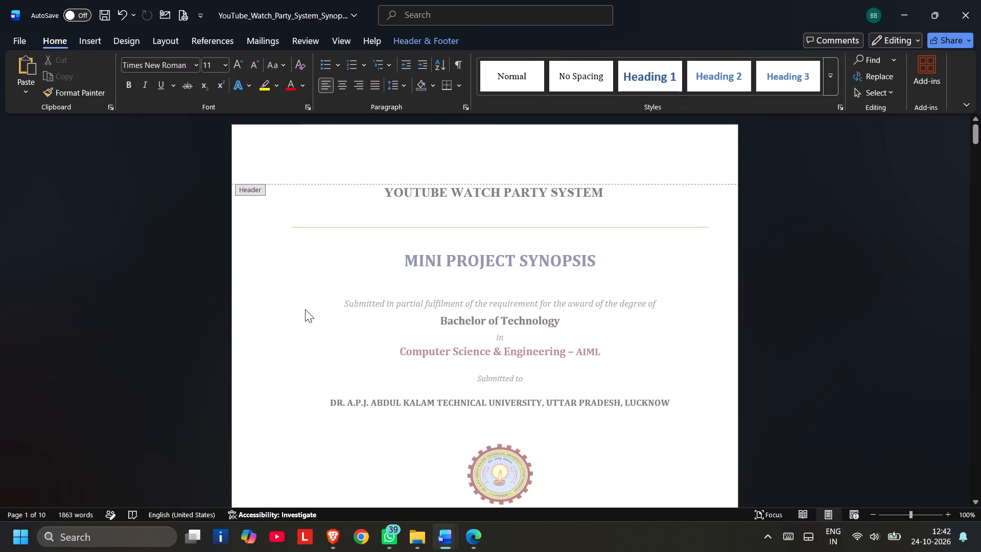
pyautogui.scroll(-1, 305, 309)
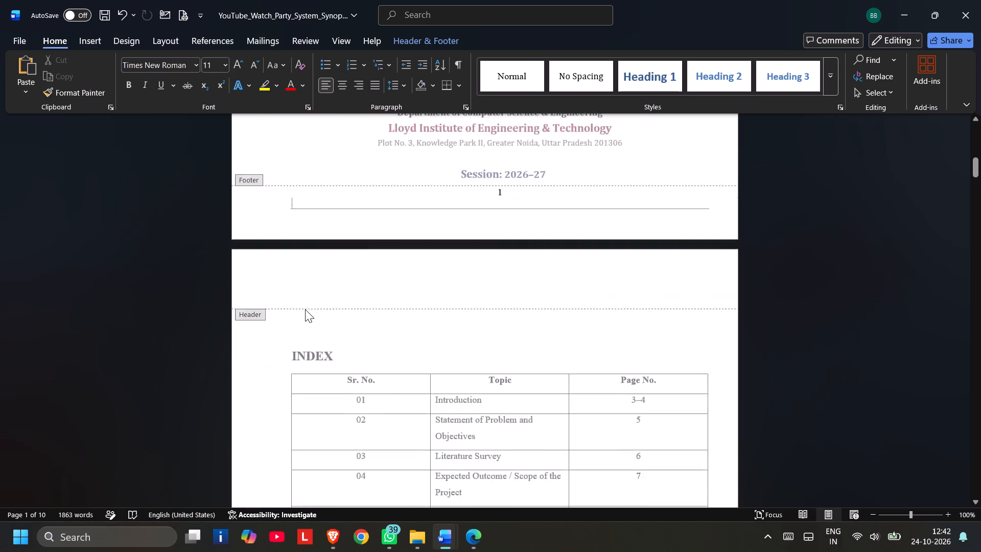
pyautogui.scroll(-1, 305, 309)
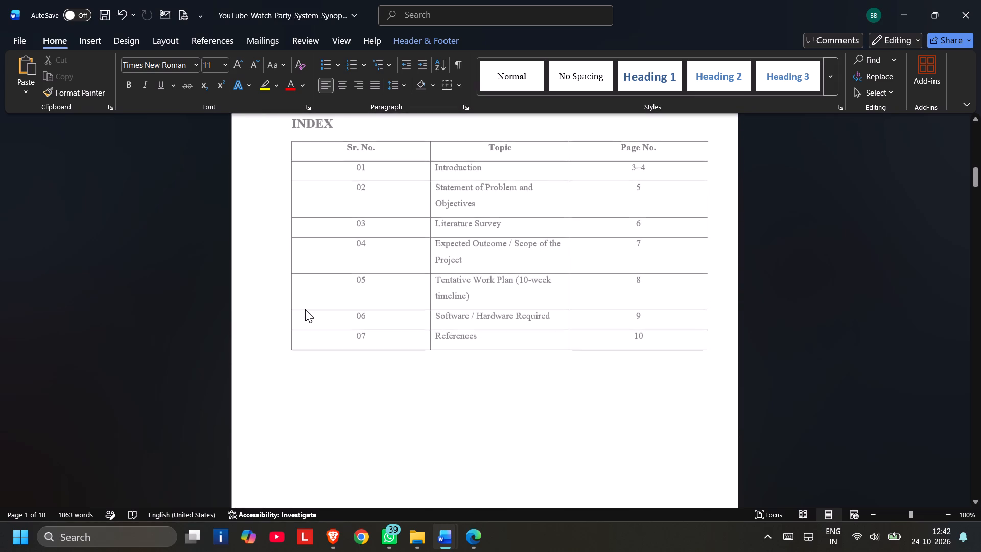
pyautogui.scroll(-1, 305, 309)
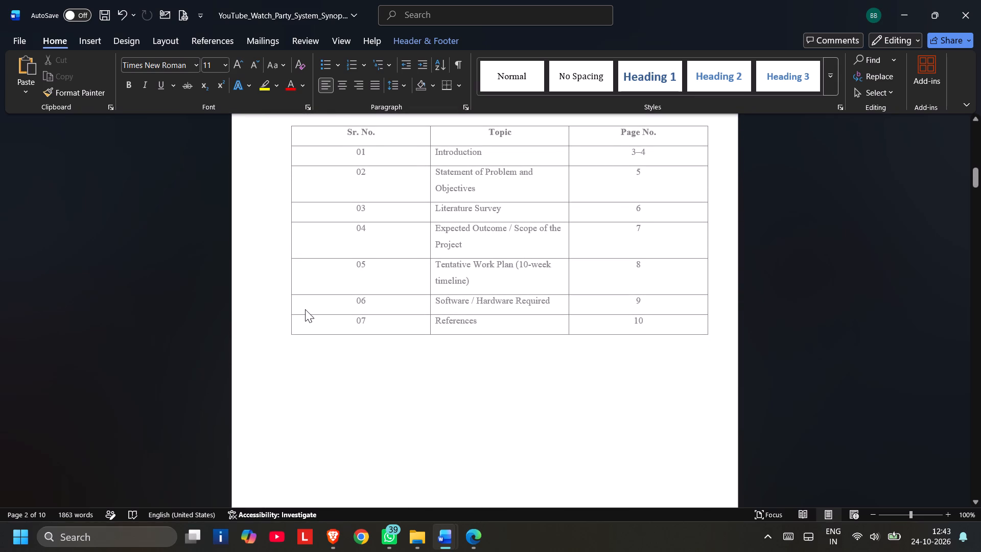
pyautogui.scroll(-1, 305, 309)
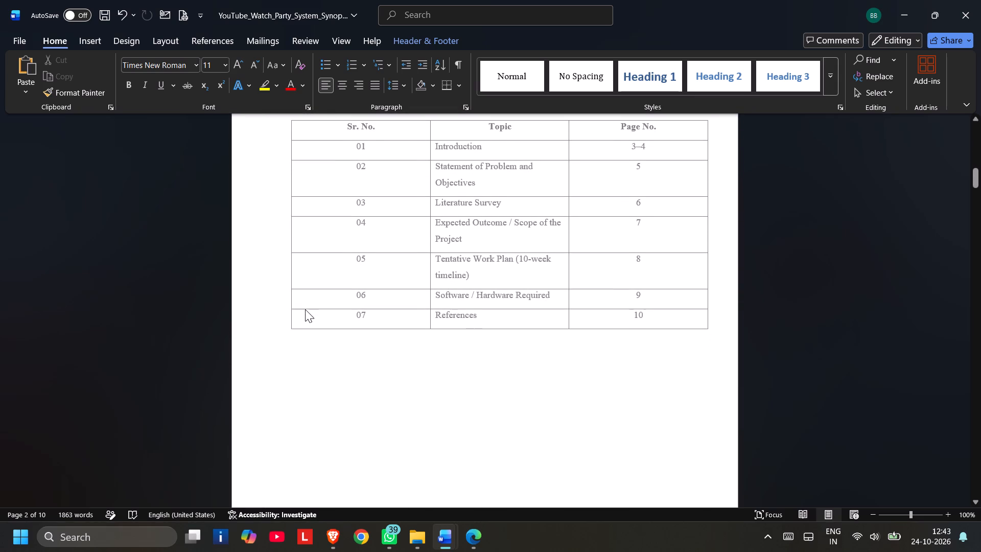
pyautogui.scroll(-2, 305, 309)
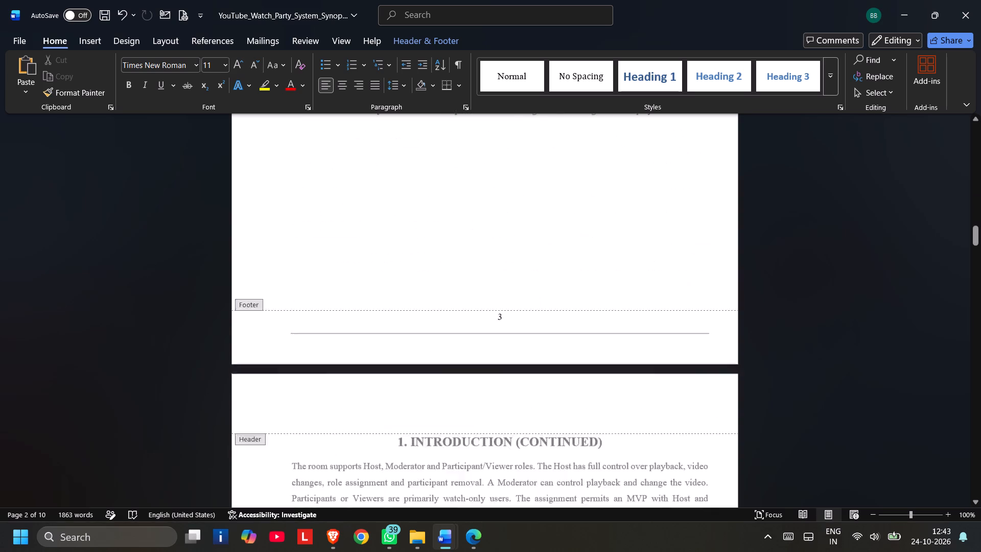
pyautogui.scroll(-1, 305, 309)
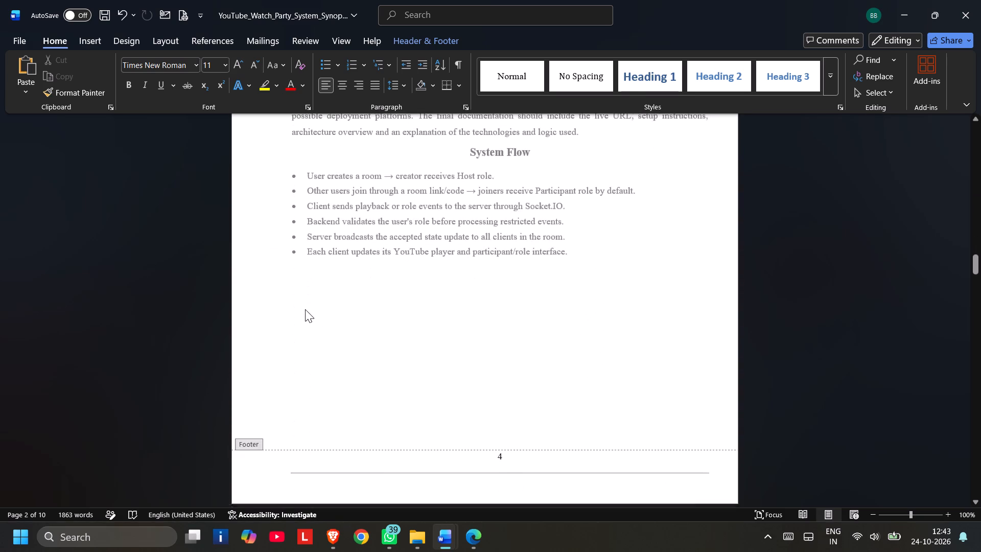
pyautogui.scroll(-1, 305, 309)
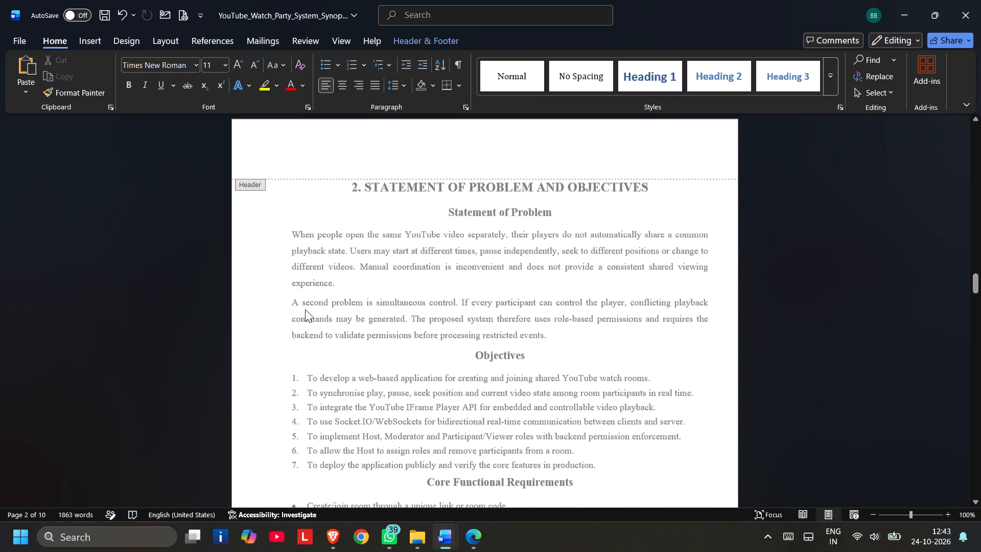
pyautogui.scroll(-2, 305, 309)
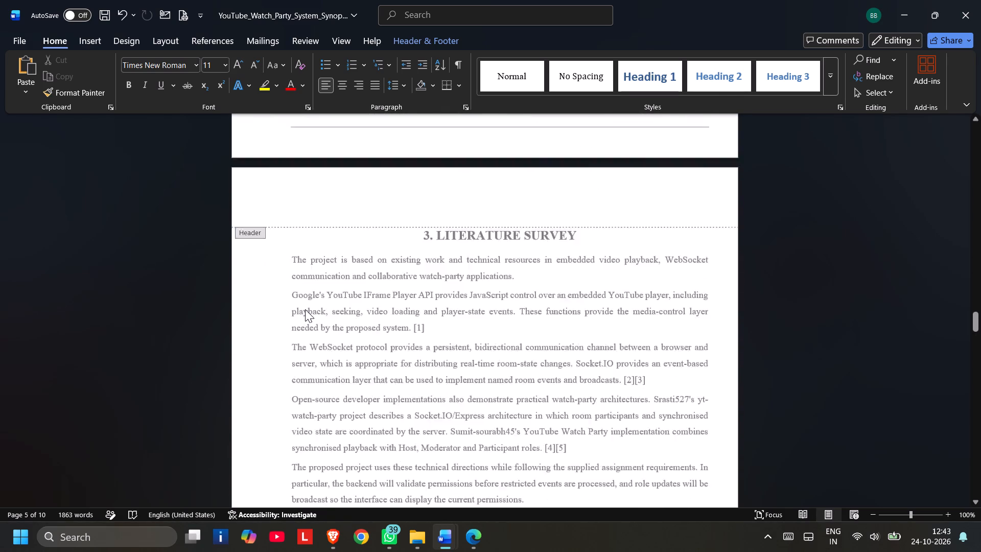
pyautogui.scroll(-2, 305, 309)
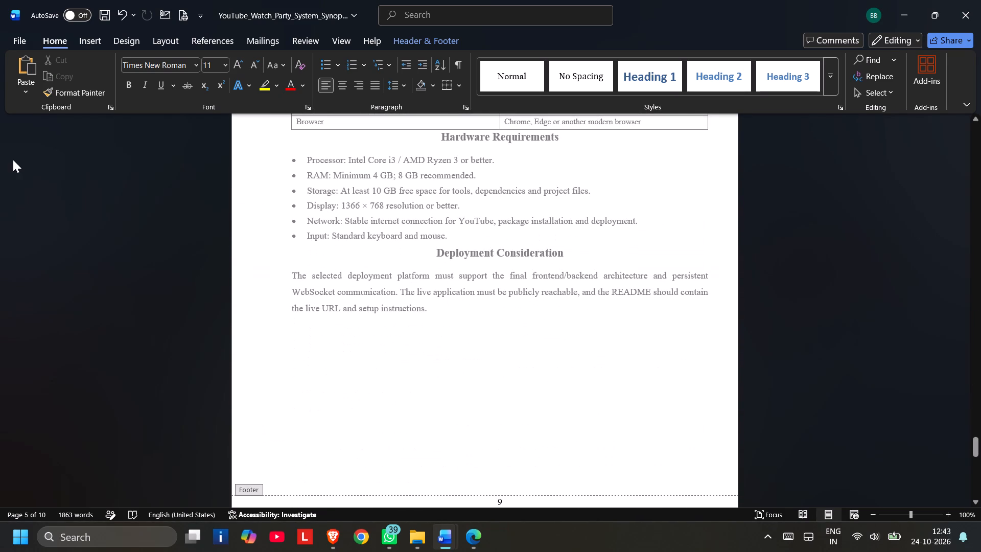
# Save the synopsis as a PDF in the Downloads folder under the name YouTube_Watch_Party_System_Synopsiss.
pyautogui.click(26, 29)
pyautogui.click(23, 140)
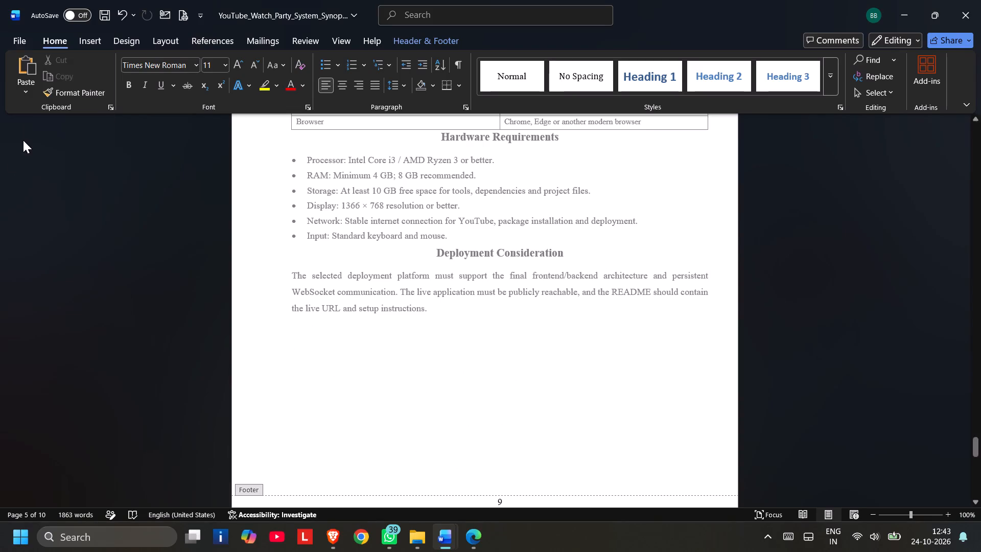
pyautogui.click(21, 30)
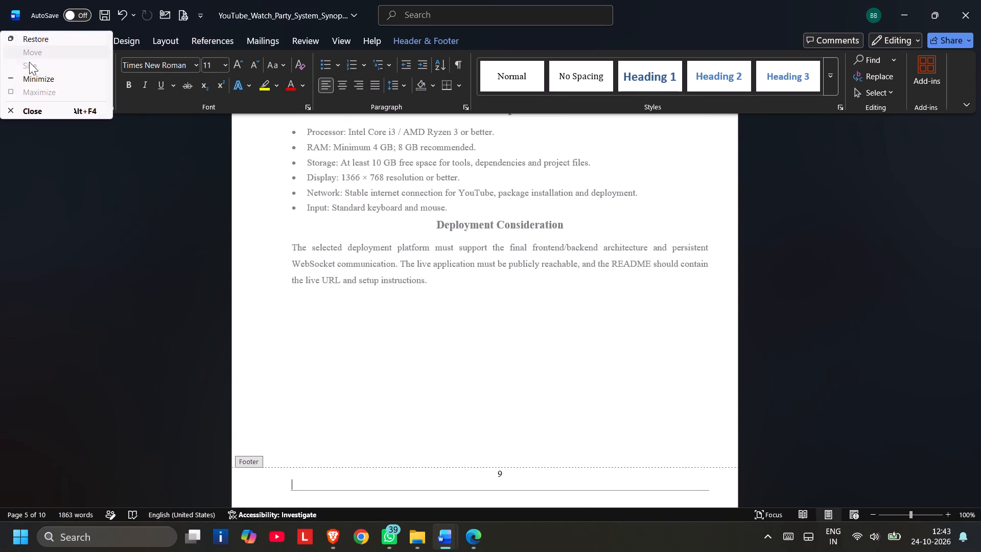
pyautogui.click(39, 134)
pyautogui.click(16, 44)
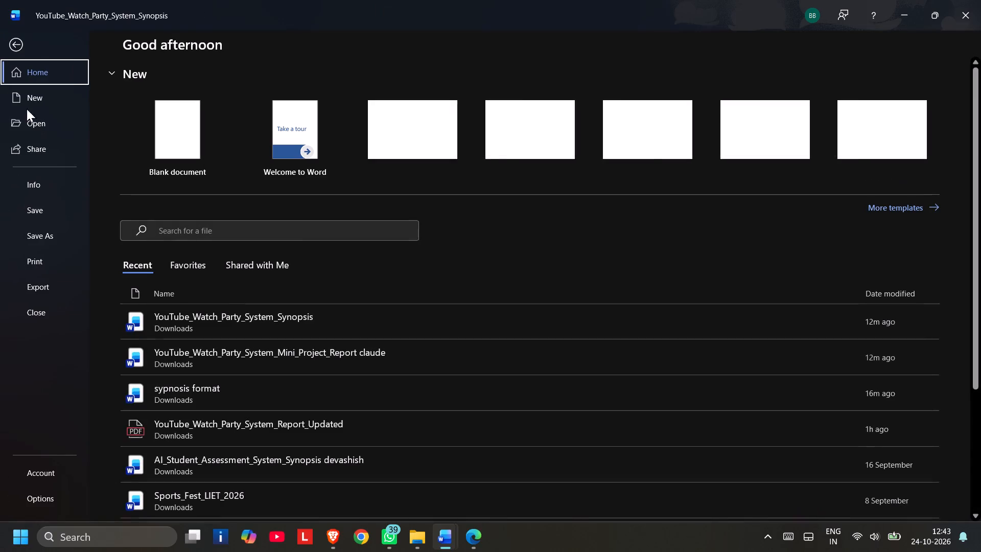
pyautogui.click(32, 227)
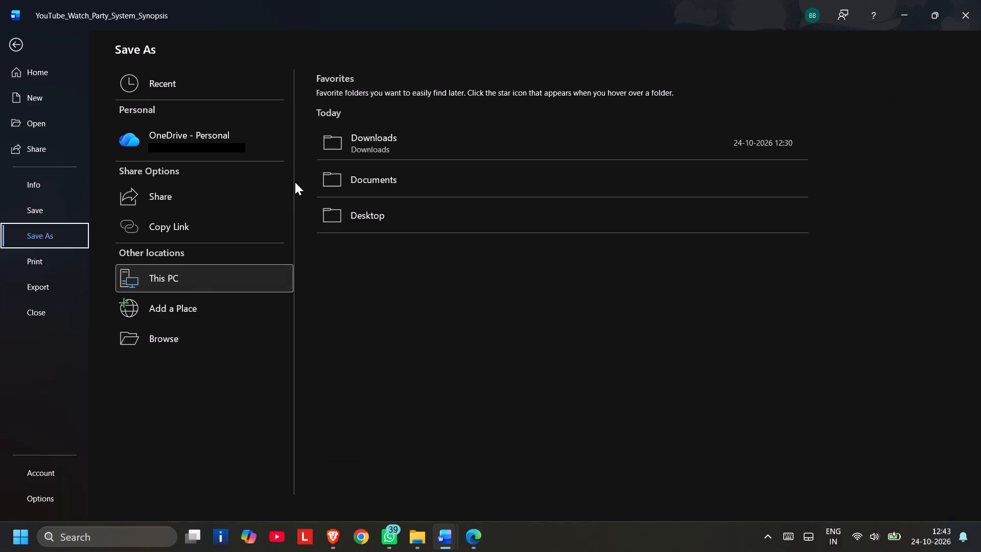
pyautogui.click(398, 147)
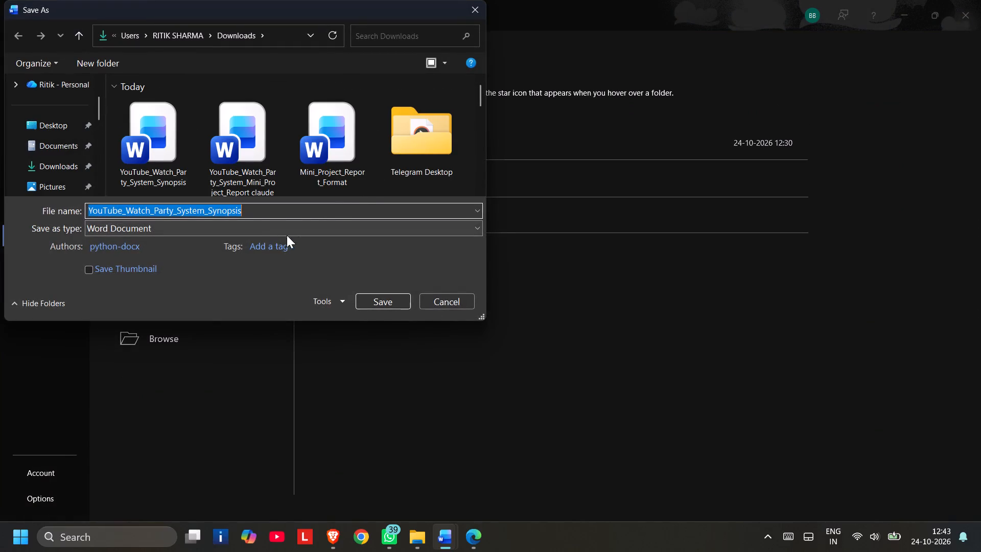
pyautogui.click(269, 229)
pyautogui.click(237, 308)
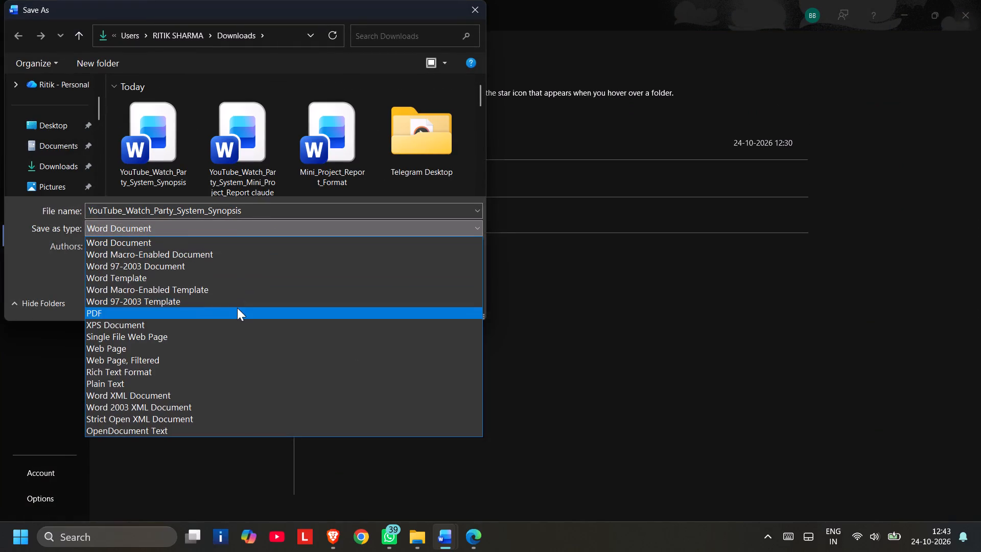
pyautogui.click(384, 327)
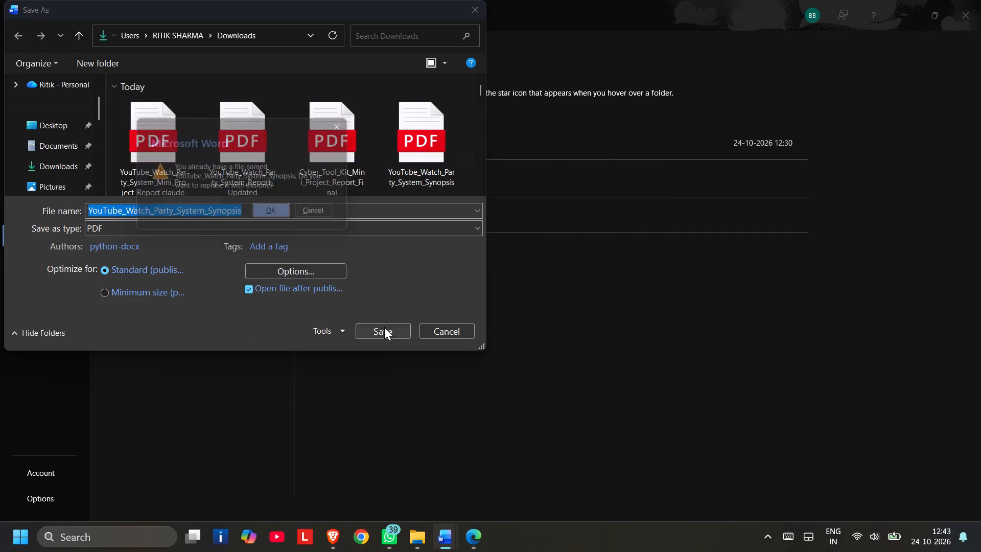
pyautogui.click(311, 214)
pyautogui.click(288, 211)
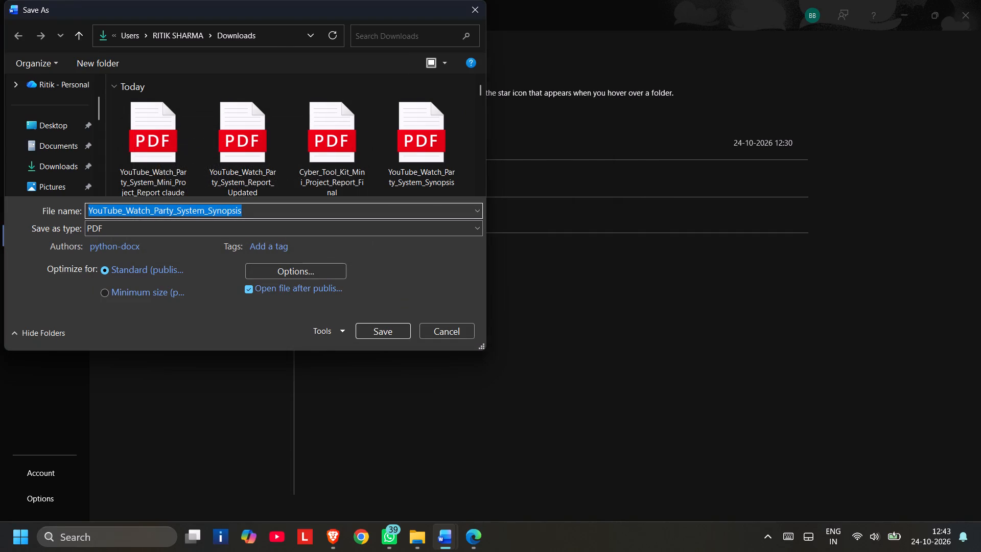
pyautogui.click(289, 213)
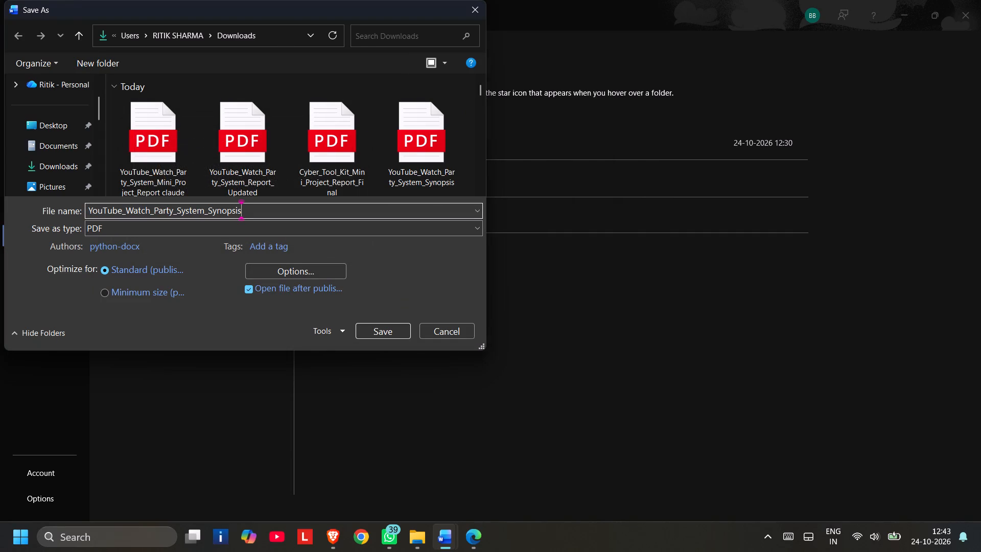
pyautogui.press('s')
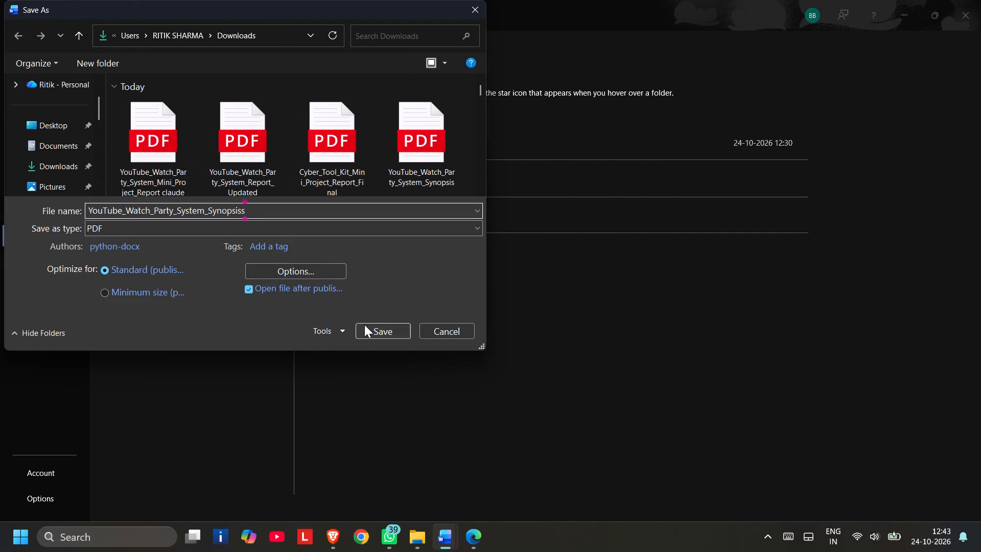
pyautogui.click(364, 325)
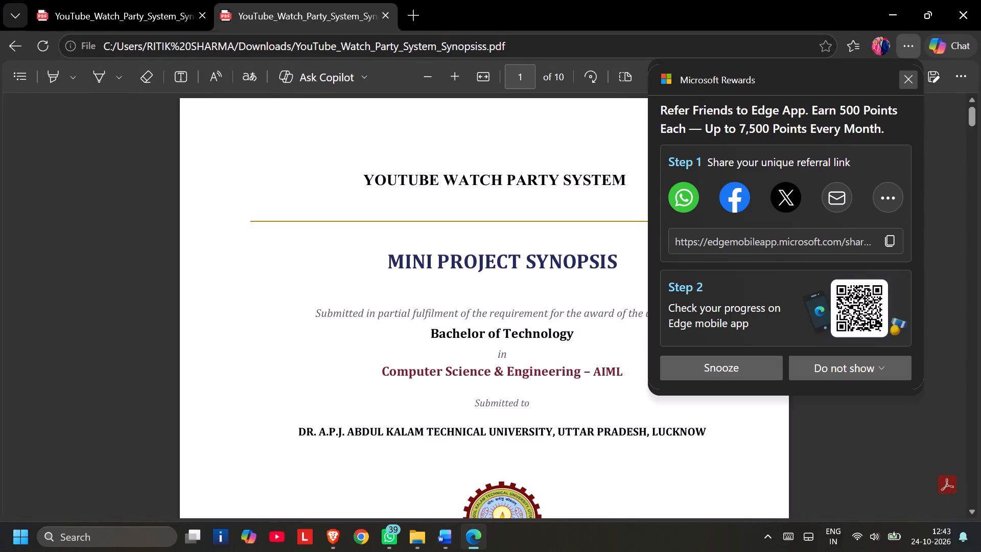
# Dismiss the rewards pop-up and examine the exported PDF's cover page, its page number and the index table.
pyautogui.click(910, 84)
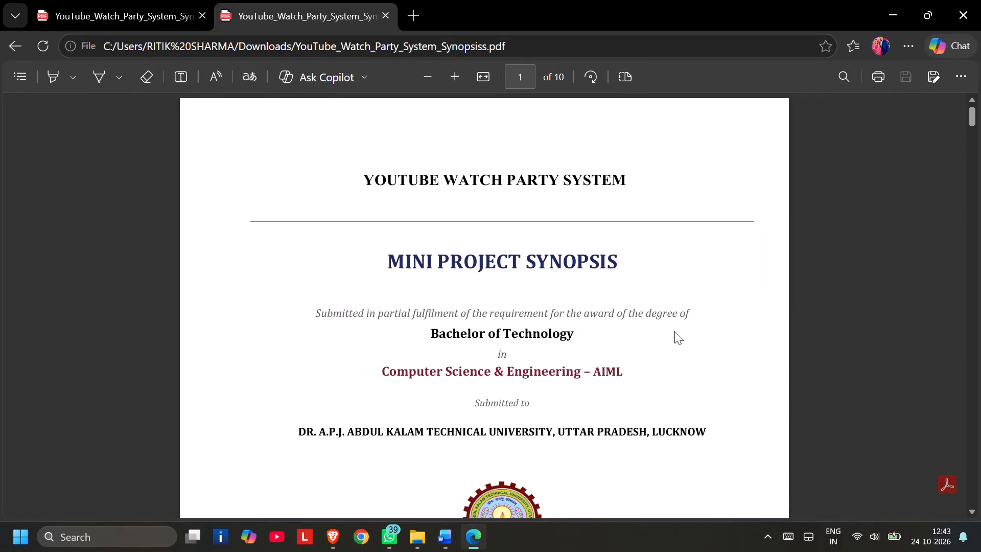
pyautogui.scroll(-1, 671, 339)
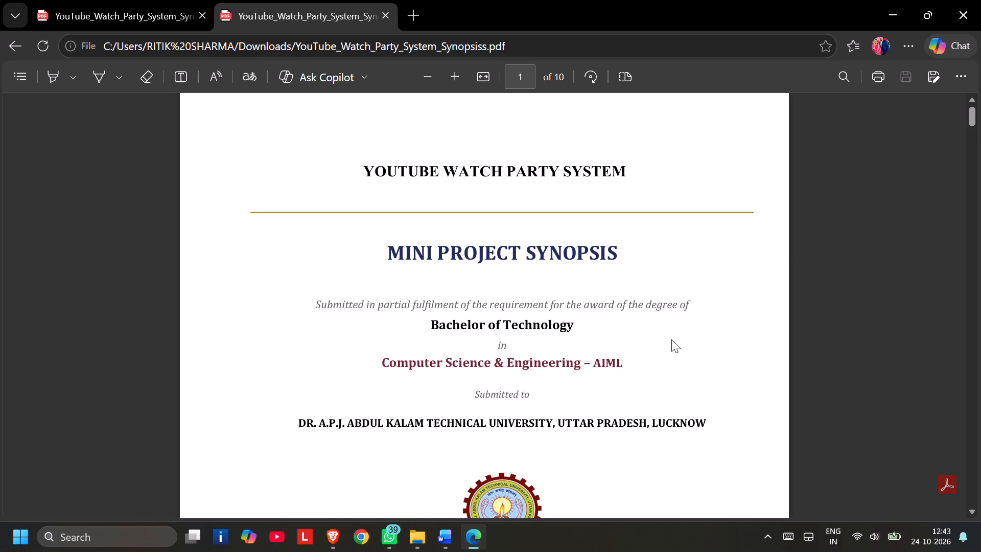
pyautogui.scroll(-2, 671, 339)
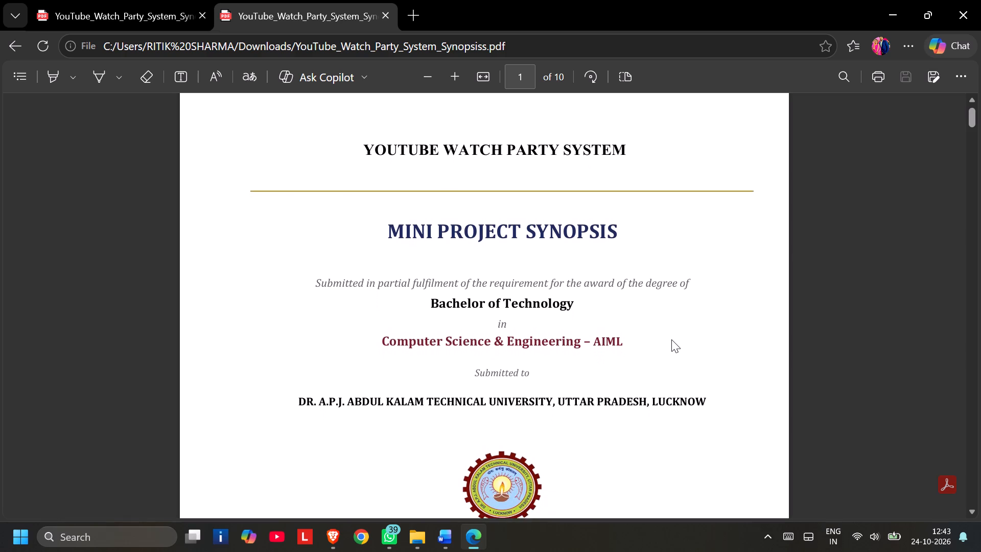
pyautogui.scroll(-5, 671, 339)
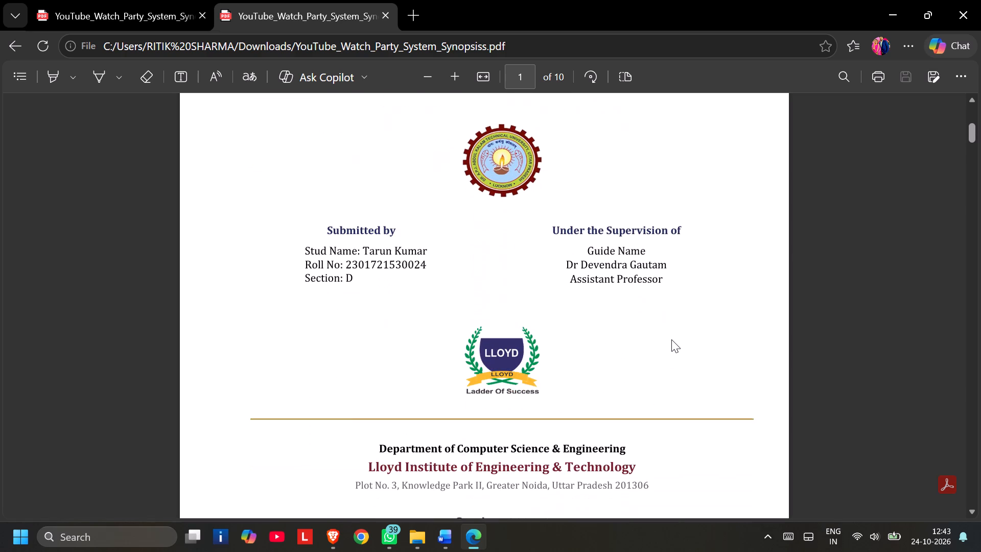
pyautogui.scroll(-4, 671, 339)
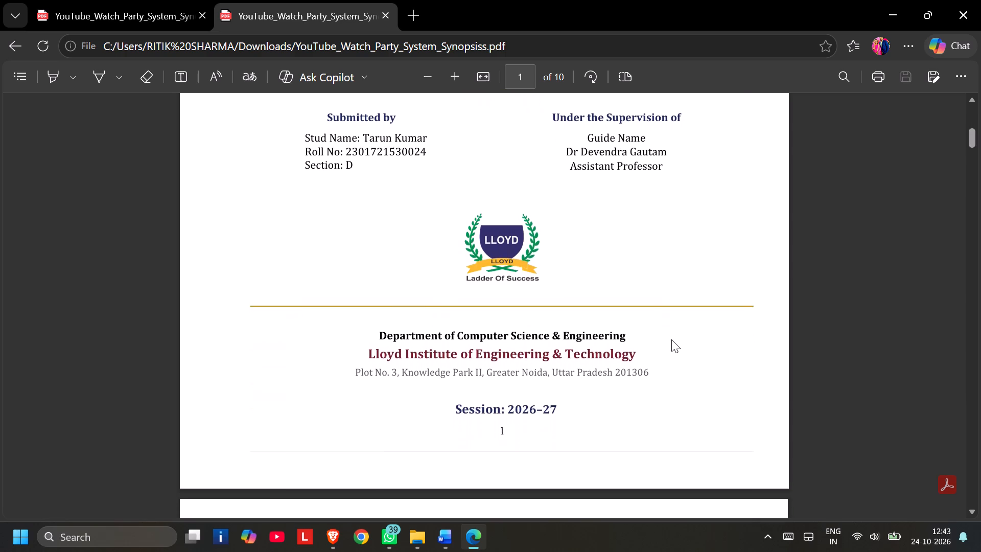
pyautogui.scroll(-6, 671, 339)
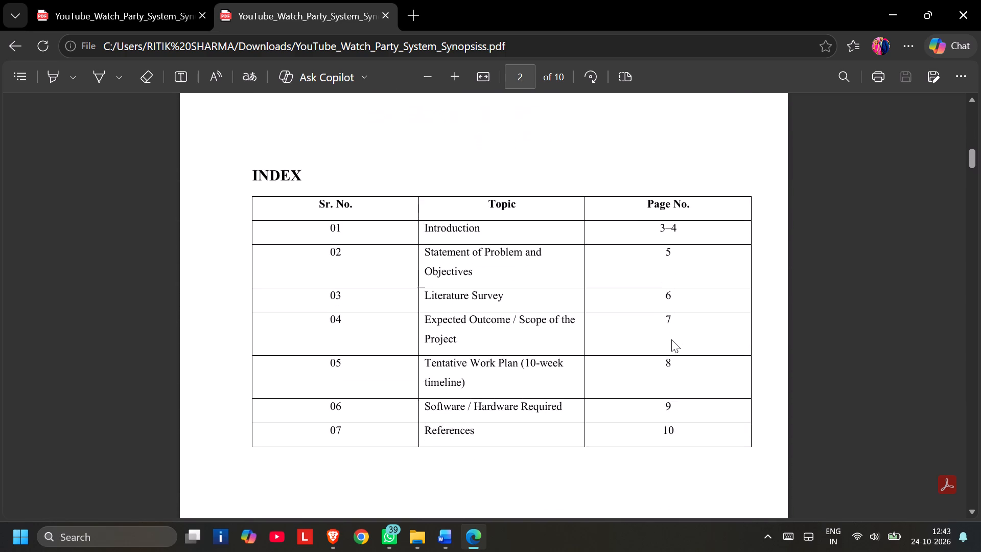
# Look through the exported PDF from the index to the references page, checking the section pages and their footer page numbers.
pyautogui.scroll(-5, 671, 339)
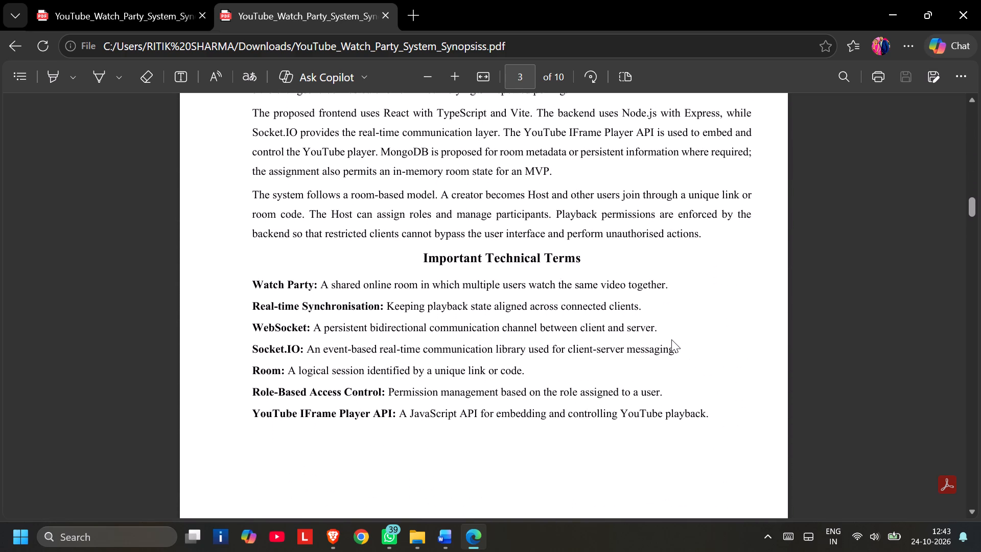
pyautogui.scroll(-4, 671, 339)
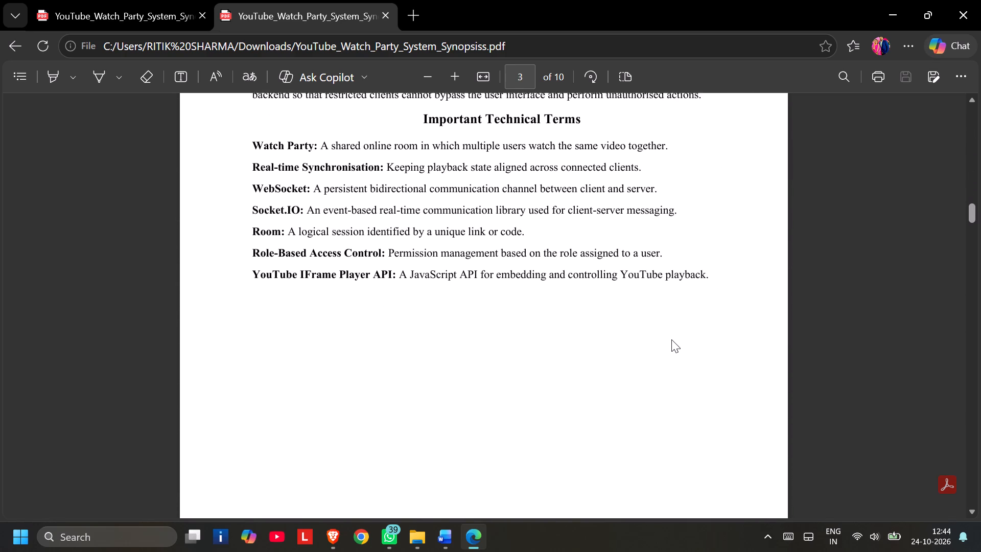
pyautogui.scroll(-4, 671, 339)
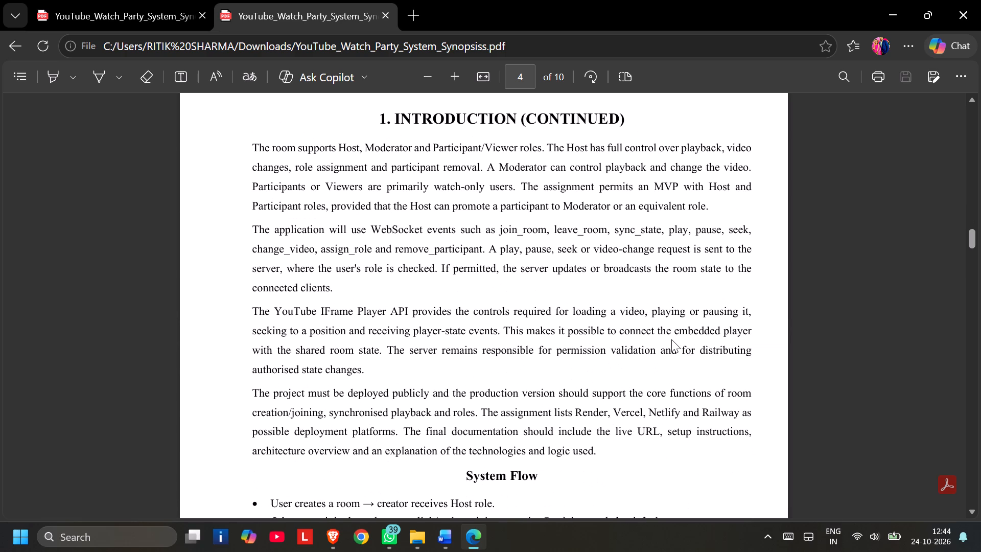
pyautogui.scroll(-4, 671, 339)
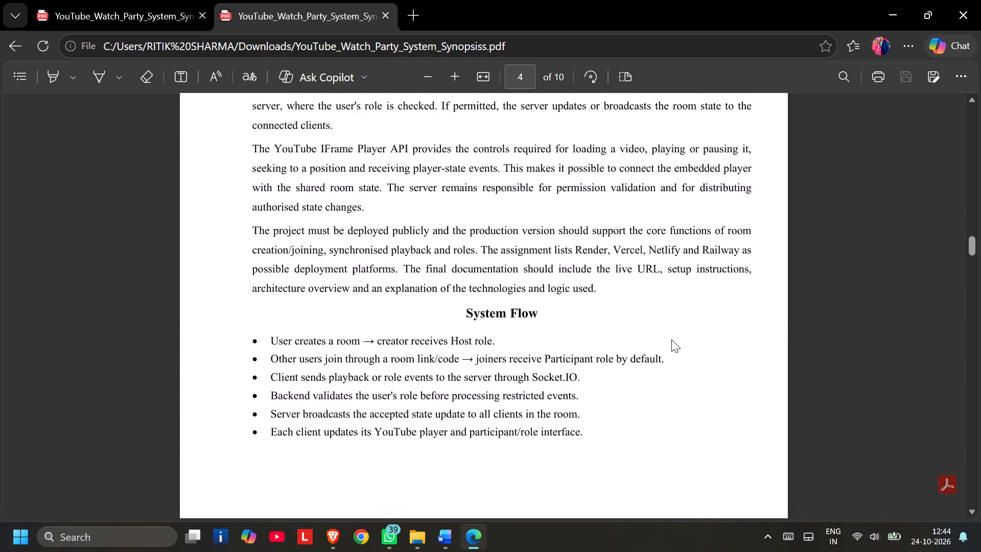
pyautogui.scroll(-9, 671, 339)
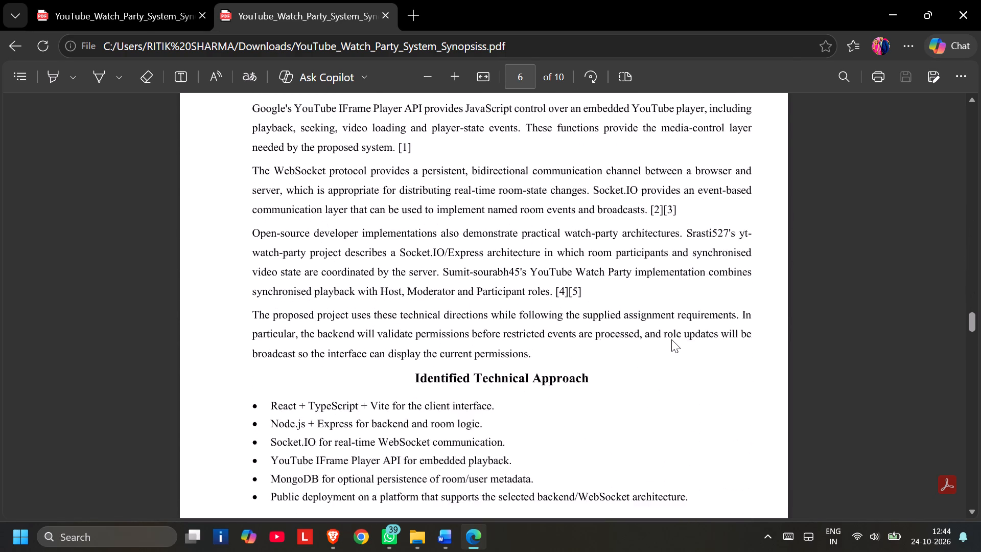
pyautogui.scroll(-9, 671, 339)
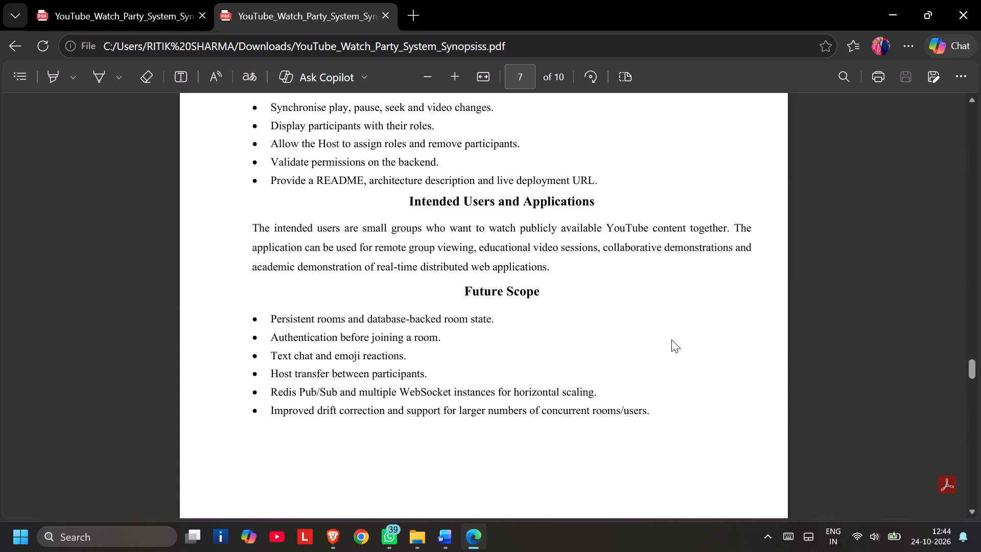
pyautogui.scroll(-5, 671, 339)
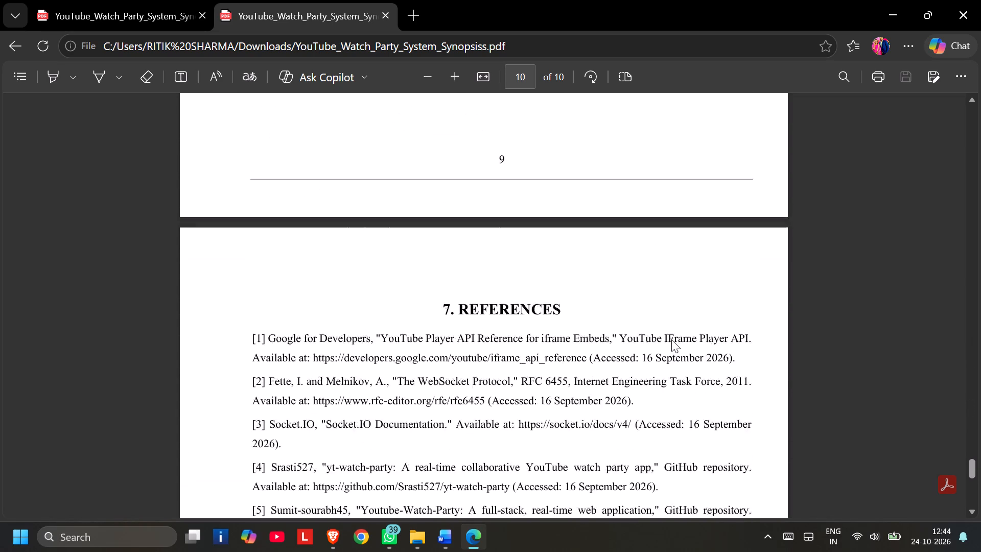
pyautogui.scroll(-4, 671, 339)
# Go back through the PDF from the last page to the cover, reviewing the footers, signature lines and cover details.
pyautogui.scroll(2, 671, 339)
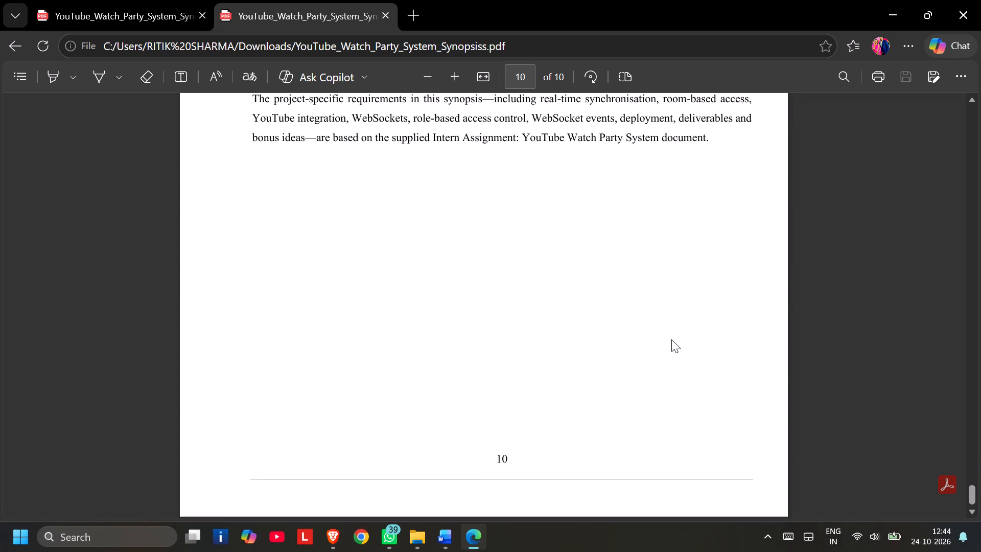
pyautogui.scroll(9, 671, 339)
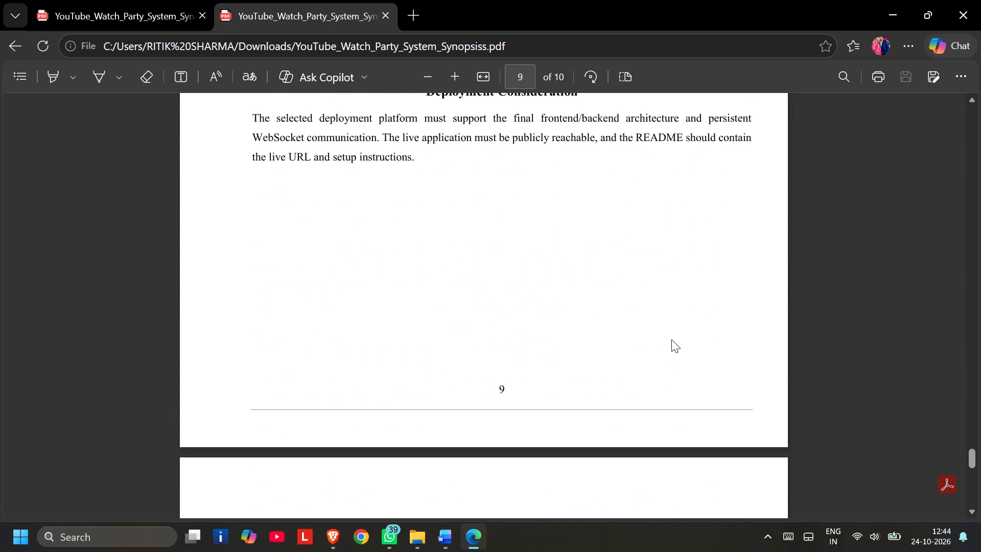
pyautogui.scroll(20, 671, 339)
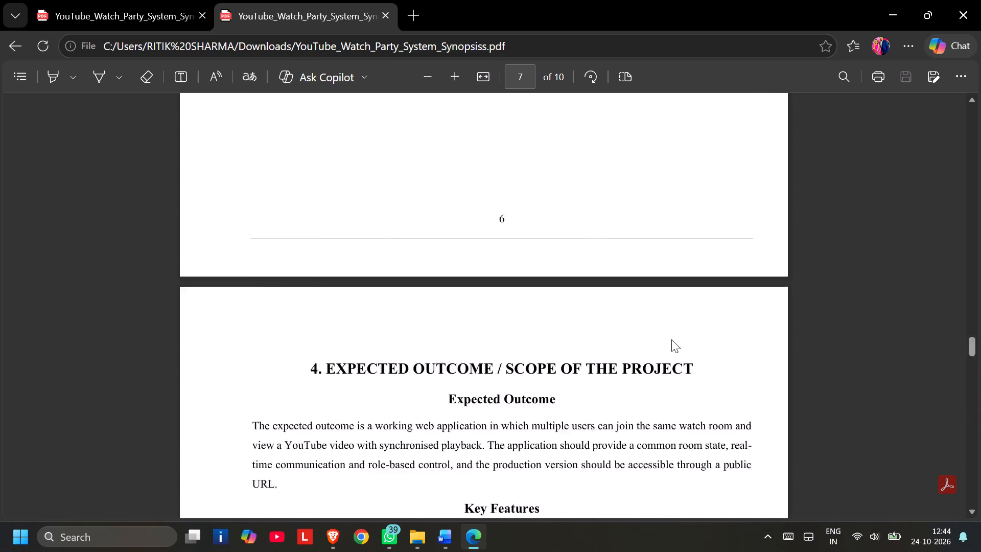
pyautogui.scroll(5, 671, 339)
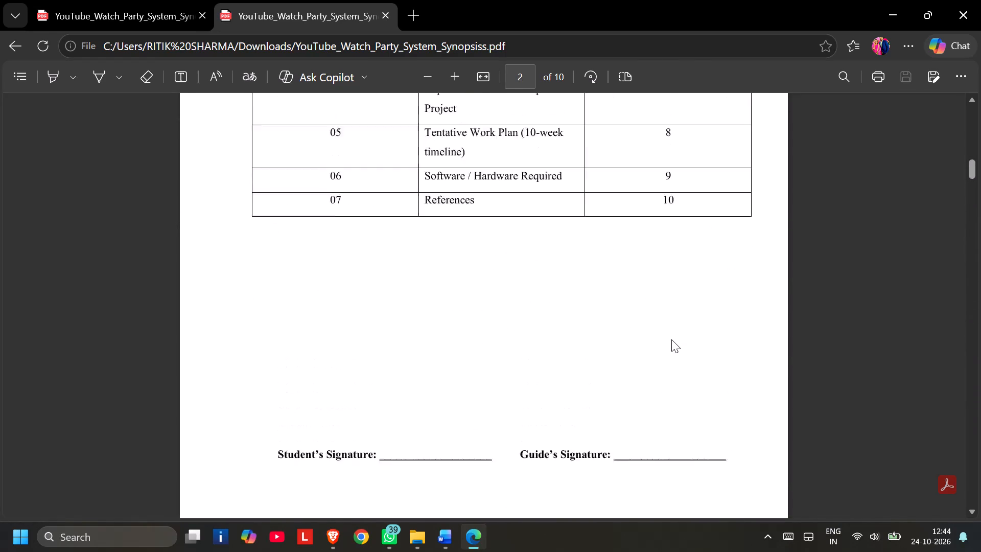
pyautogui.scroll(7, 671, 339)
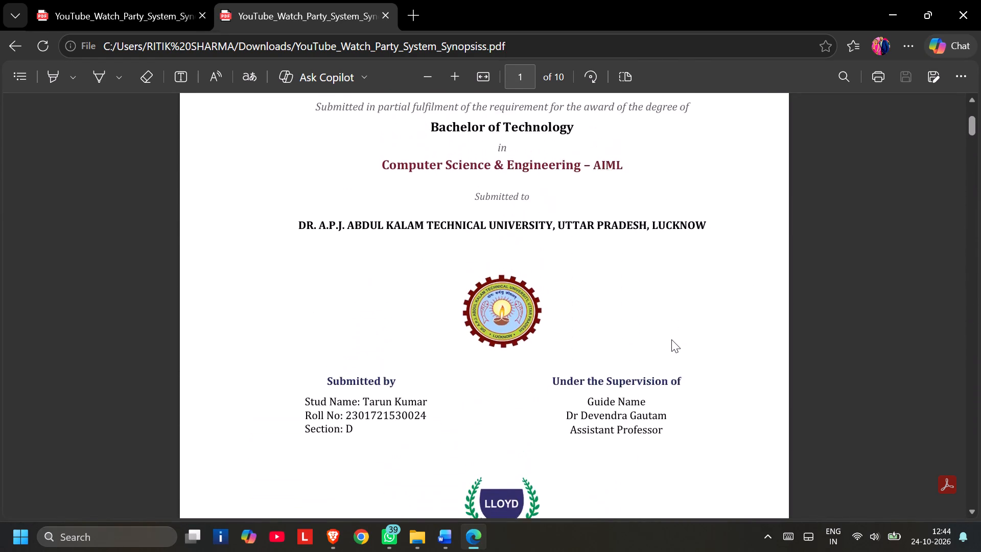
pyautogui.scroll(1, 671, 339)
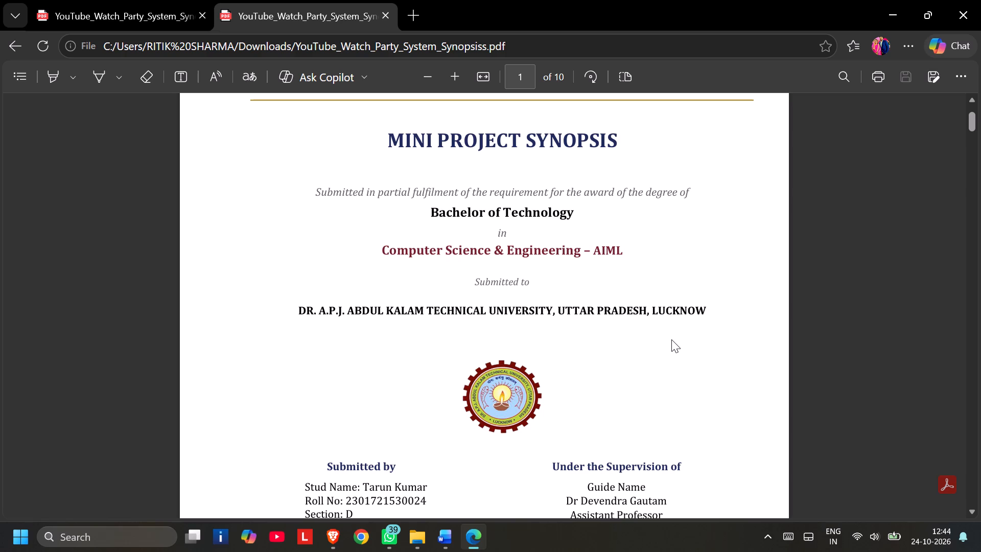
pyautogui.scroll(2, 671, 339)
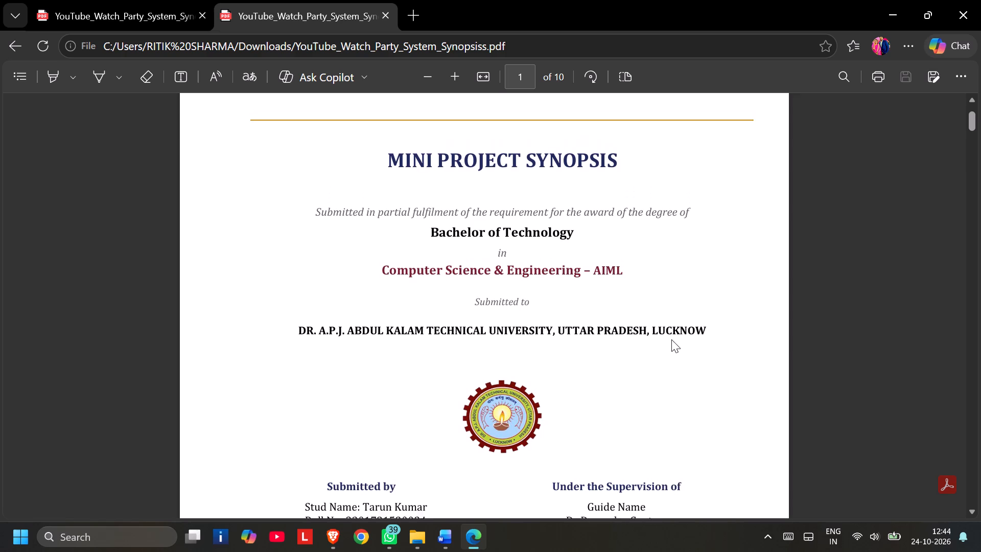
pyautogui.scroll(4, 671, 339)
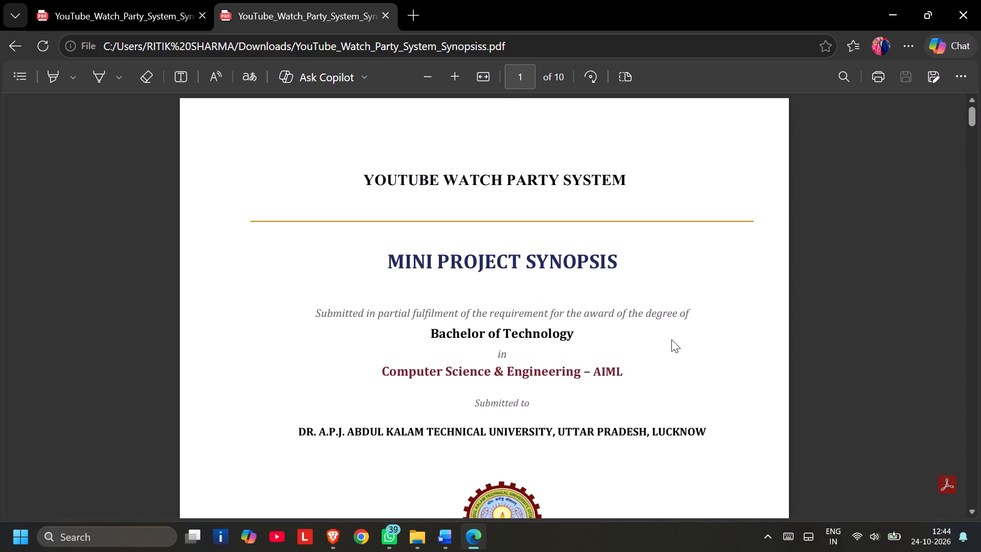
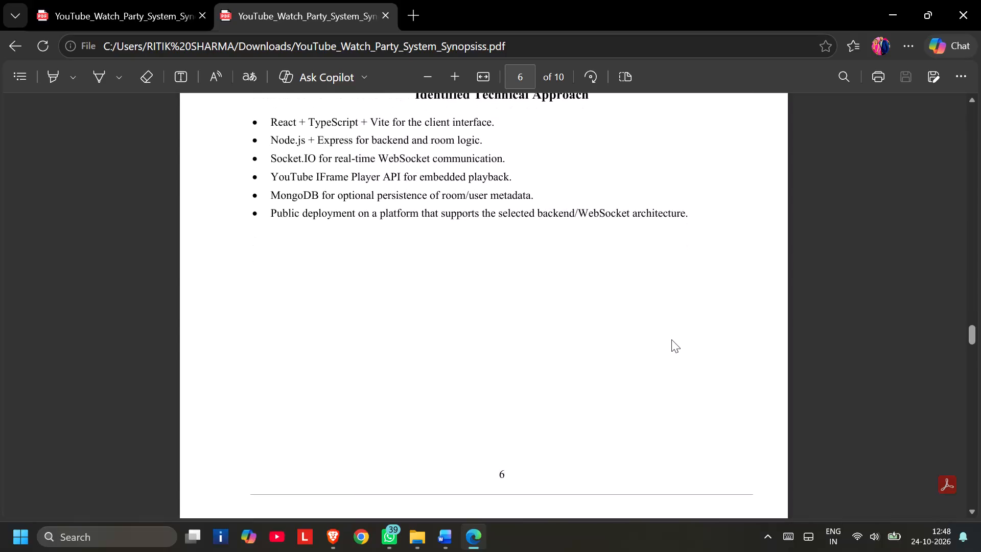
# Look through the exported PDF from the end of page 6 to the work plan page, checking the expected outcome section and footers.
pyautogui.scroll(-3, 671, 339)
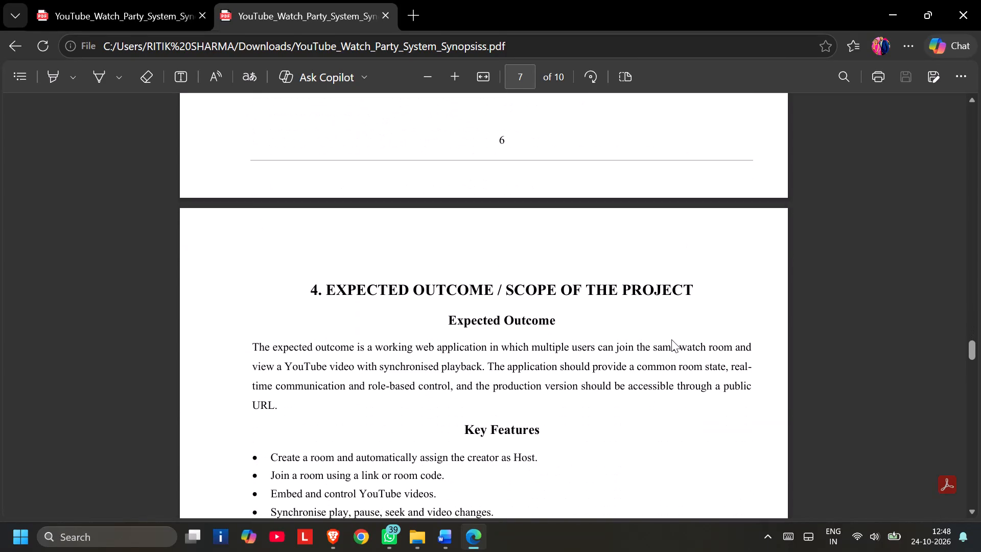
pyautogui.scroll(-5, 671, 339)
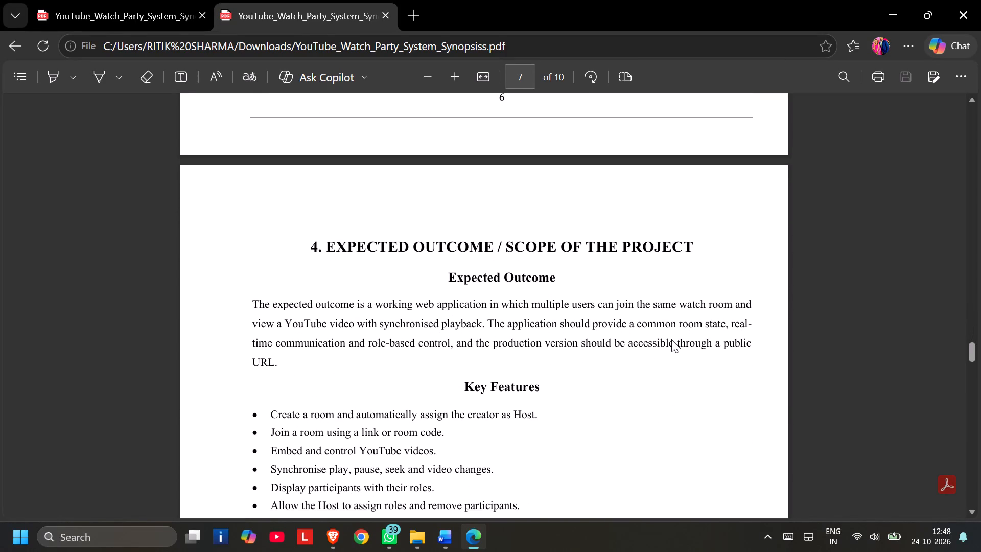
pyautogui.scroll(-5, 671, 339)
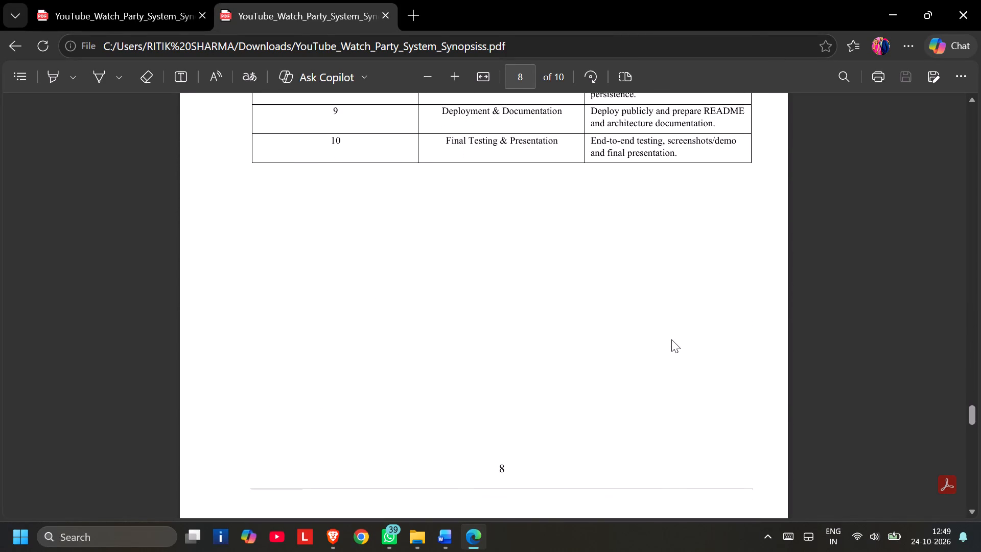
# Switch to the Synopsis Format - Major Project document in Word and examine its specifications and the Format of Synopsis section requirements.
pyautogui.click(441, 551)
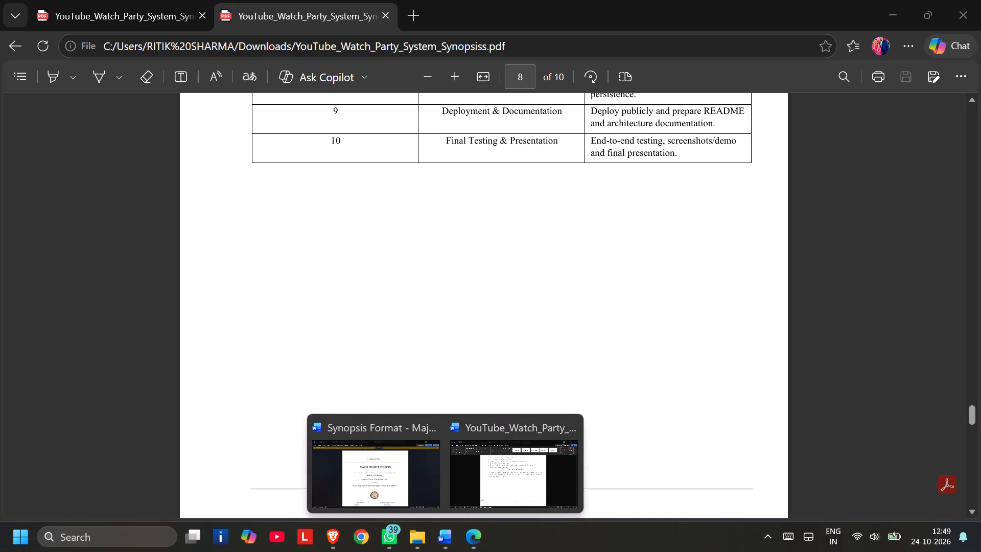
pyautogui.click(378, 467)
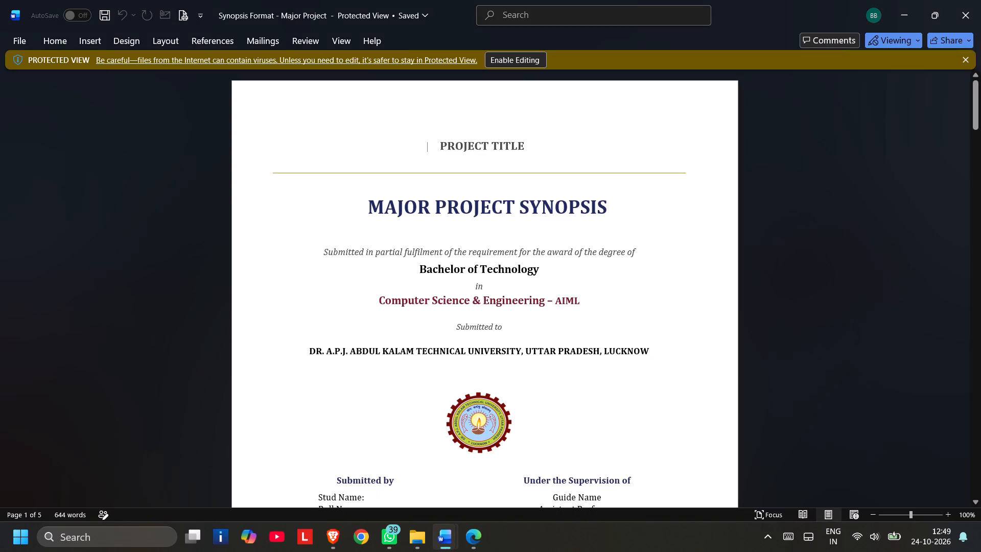
pyautogui.scroll(-3, 415, 402)
pyautogui.scroll(2, 415, 402)
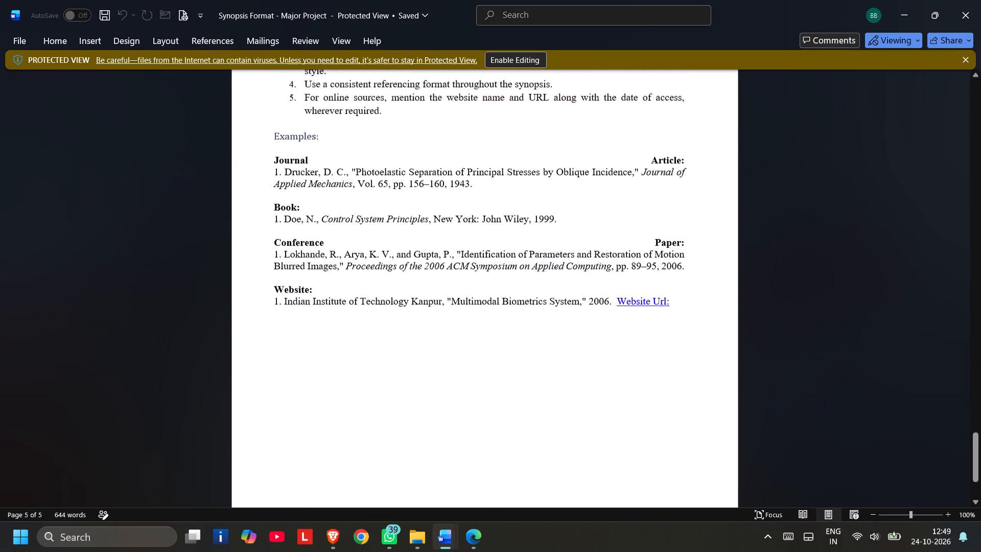
pyautogui.scroll(1, 415, 402)
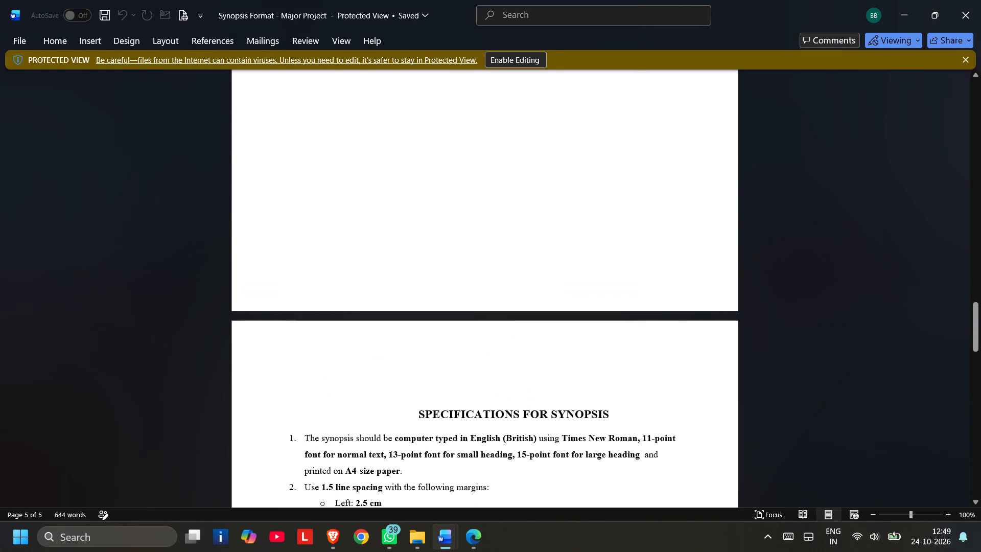
pyautogui.scroll(1, 415, 402)
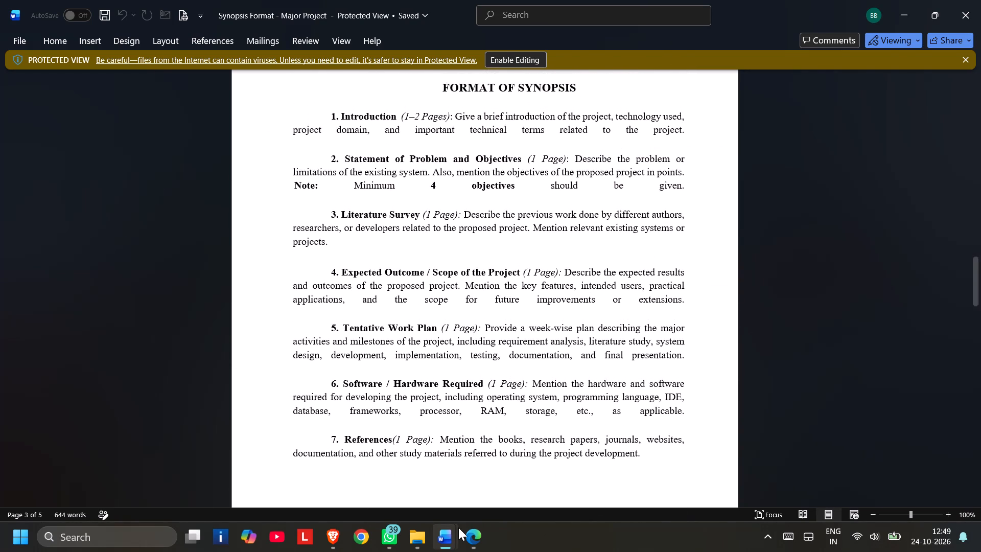
# Return to the exported PDF in Edge and check the Tentative Work Plan table and the pages through to the references.
pyautogui.click(463, 533)
pyautogui.scroll(3, 472, 406)
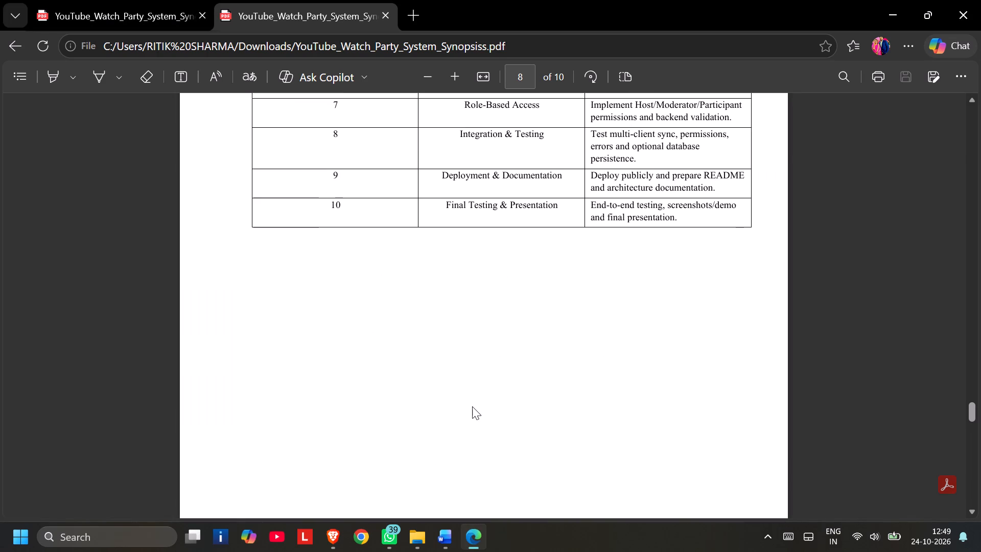
pyautogui.scroll(5, 472, 406)
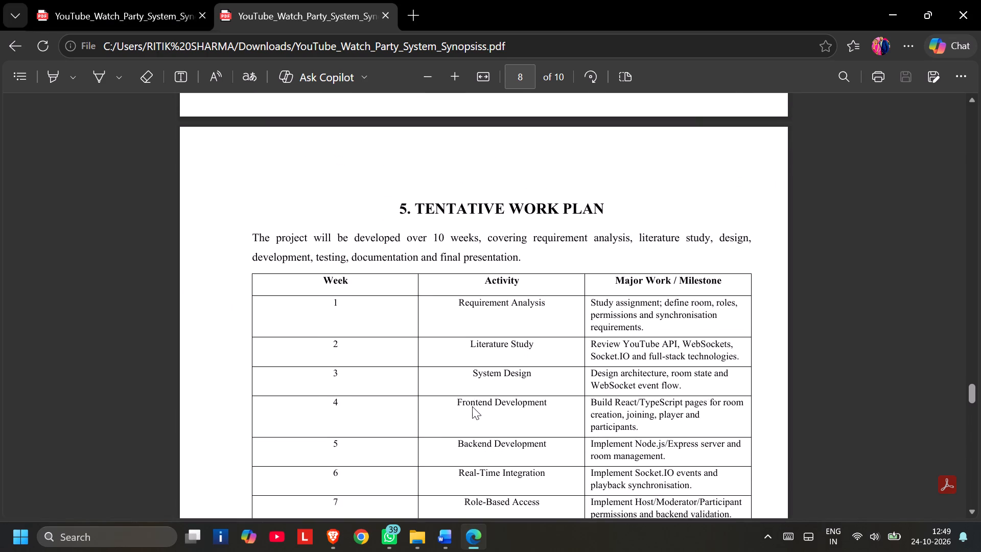
pyautogui.scroll(1, 472, 406)
pyautogui.scroll(-14, 472, 406)
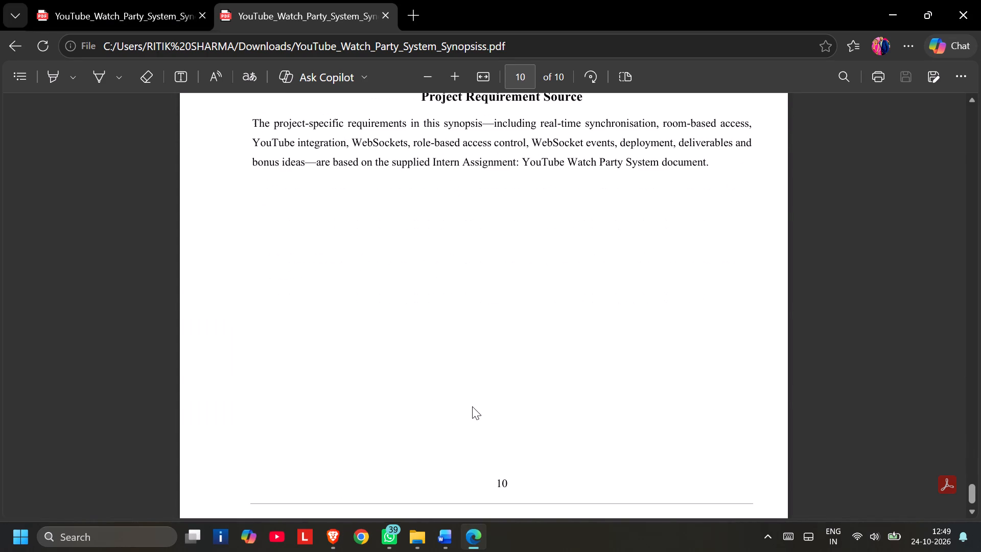
# Review the PDF backwards from the references through the software and hardware requirements to the problem statement and Objectives on page 5.
pyautogui.scroll(7, 472, 406)
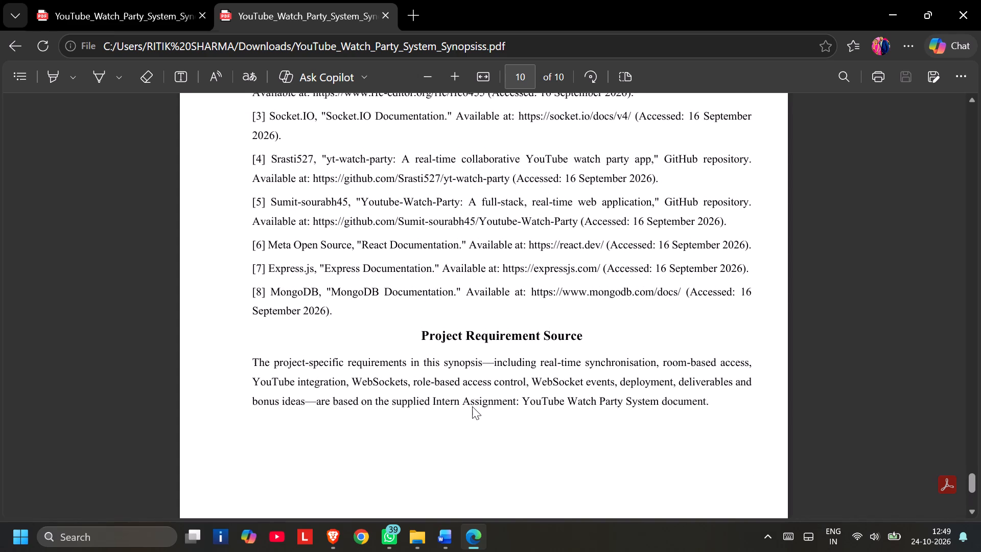
pyautogui.scroll(8, 472, 406)
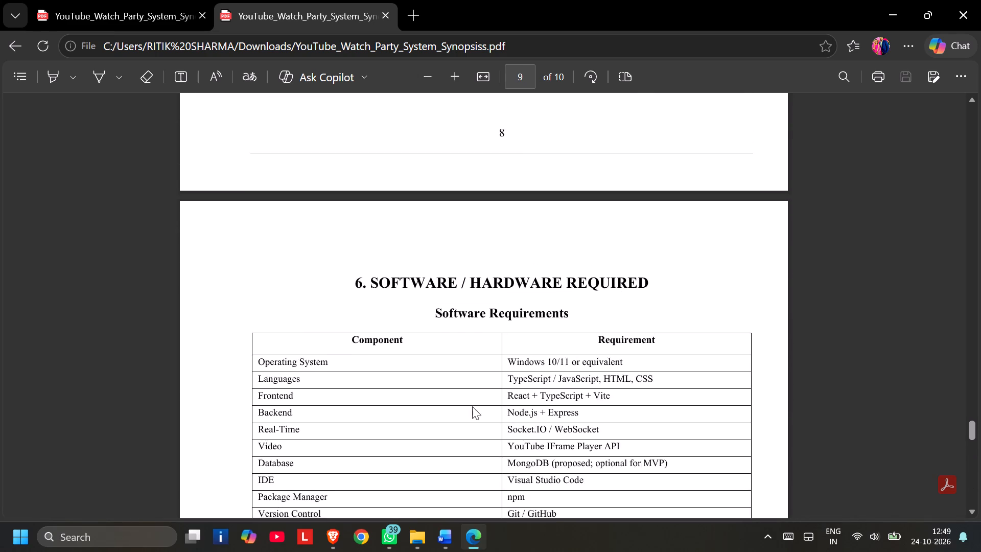
pyautogui.scroll(7, 472, 406)
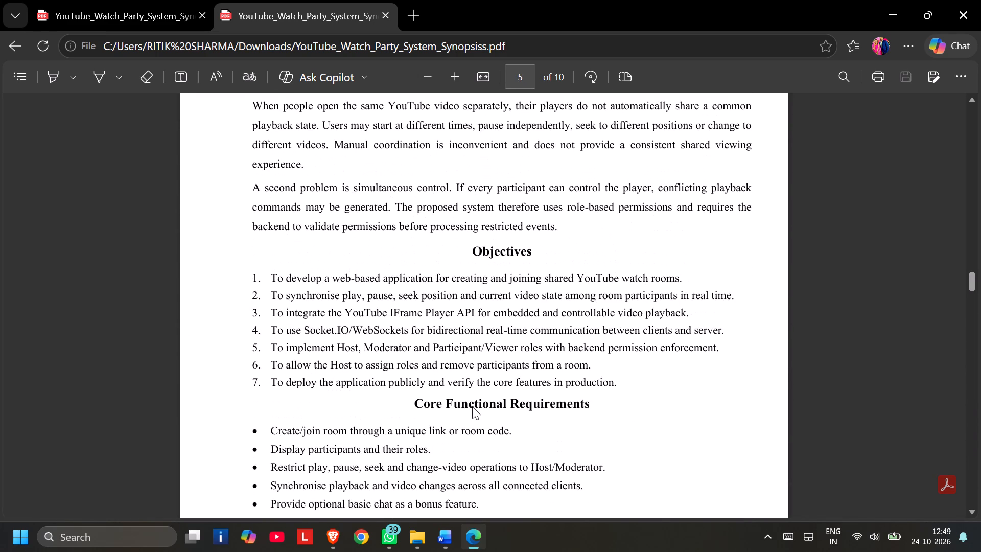
pyautogui.scroll(1, 472, 406)
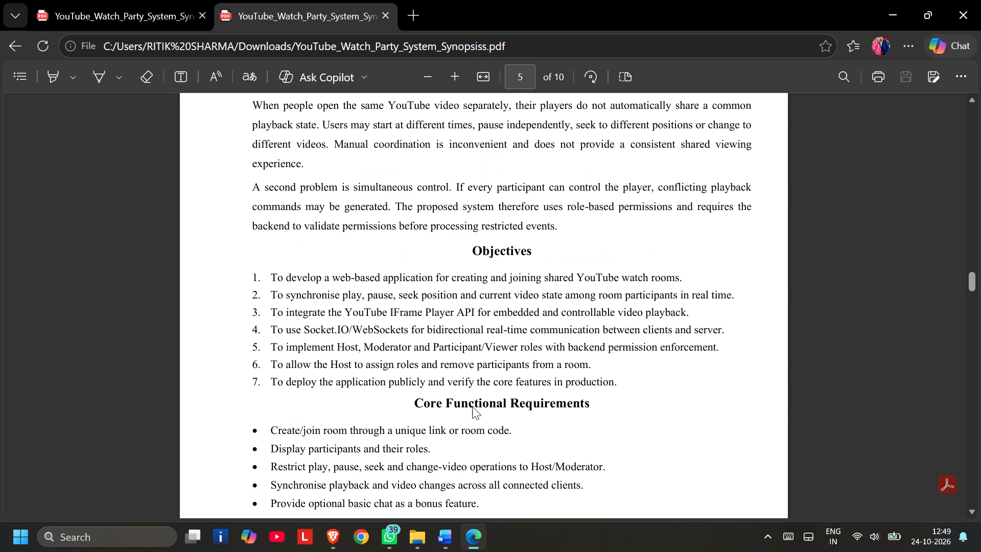
pyautogui.scroll(1, 472, 406)
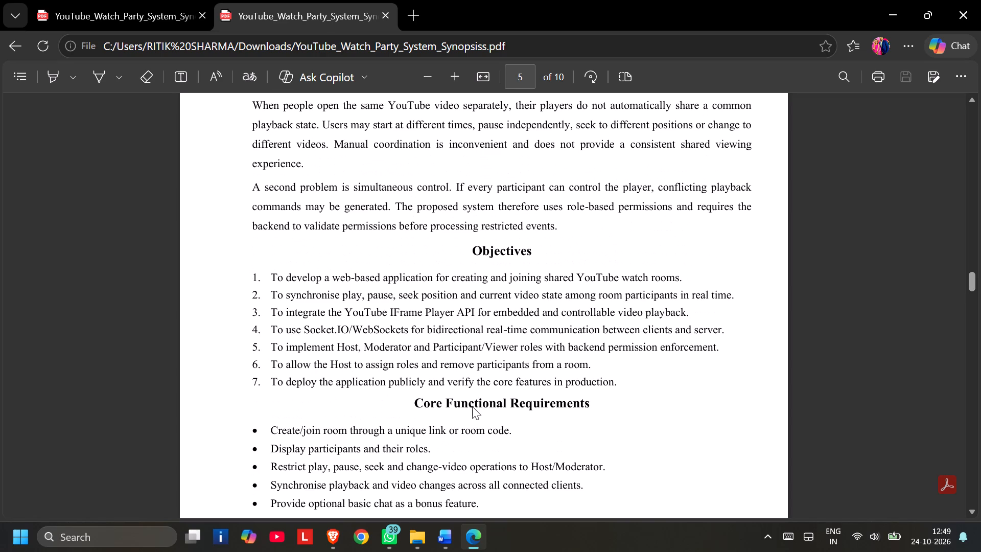
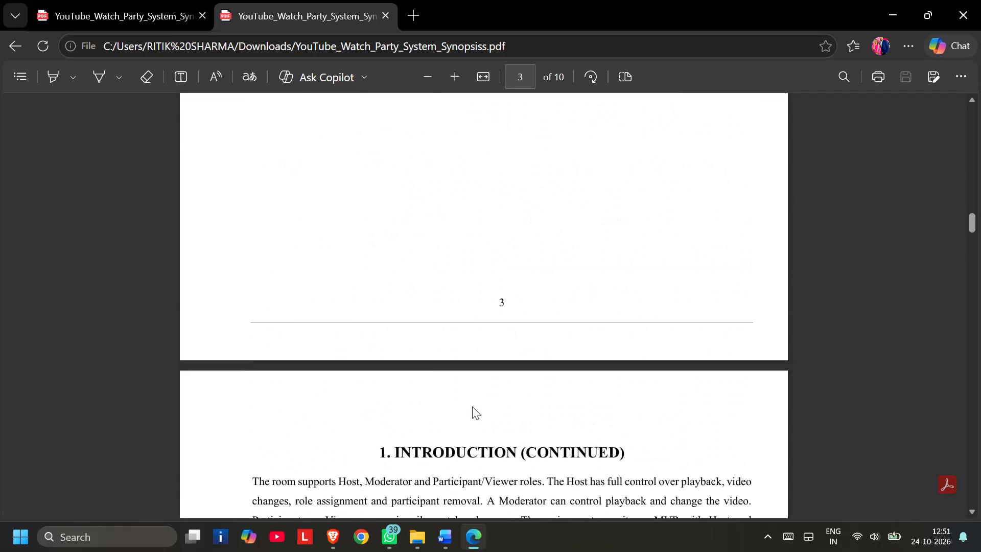
# Look through the exported PDF from the cover page to the references on page 10, checking section headings and footer page numbers.
pyautogui.scroll(1, 472, 406)
pyautogui.scroll(-8, 472, 406)
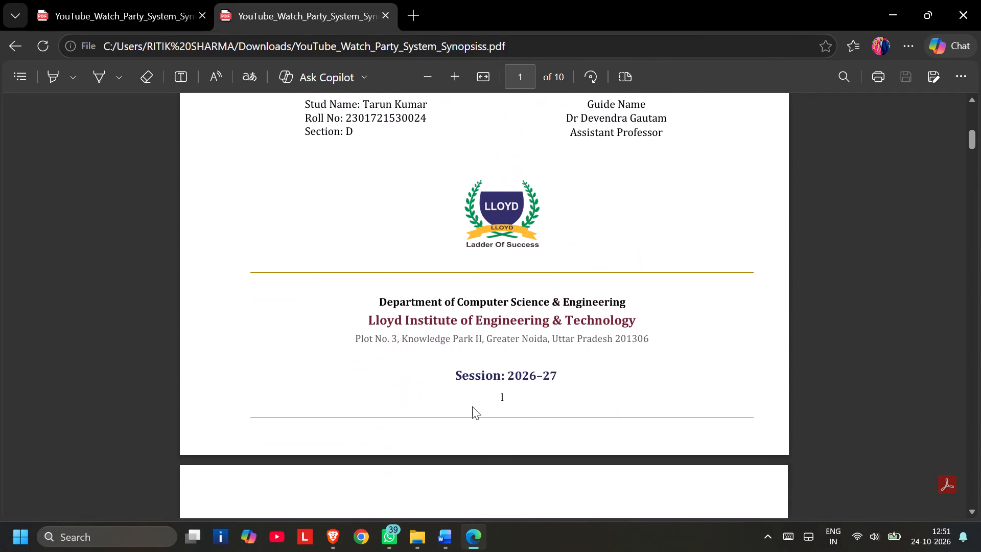
pyautogui.scroll(-6, 472, 406)
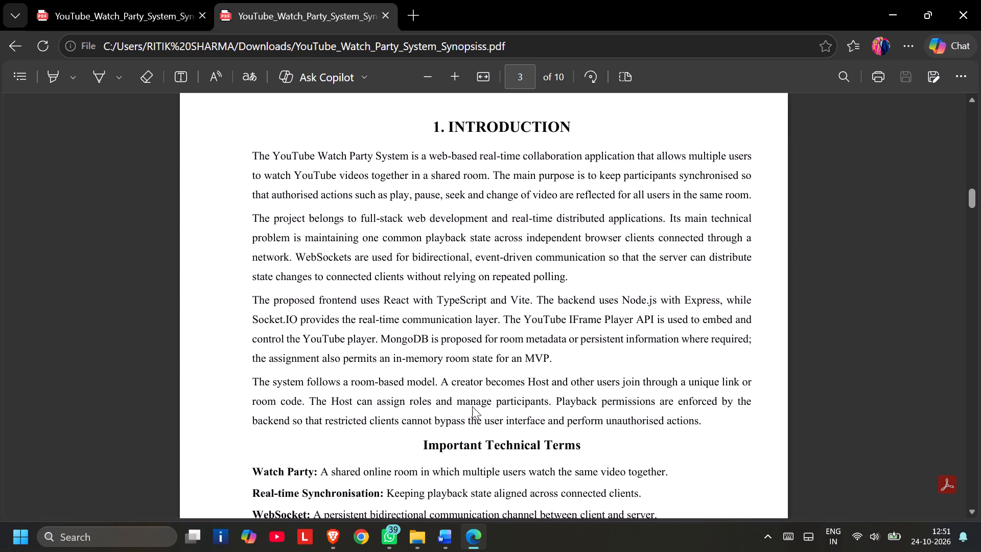
pyautogui.scroll(-5, 472, 406)
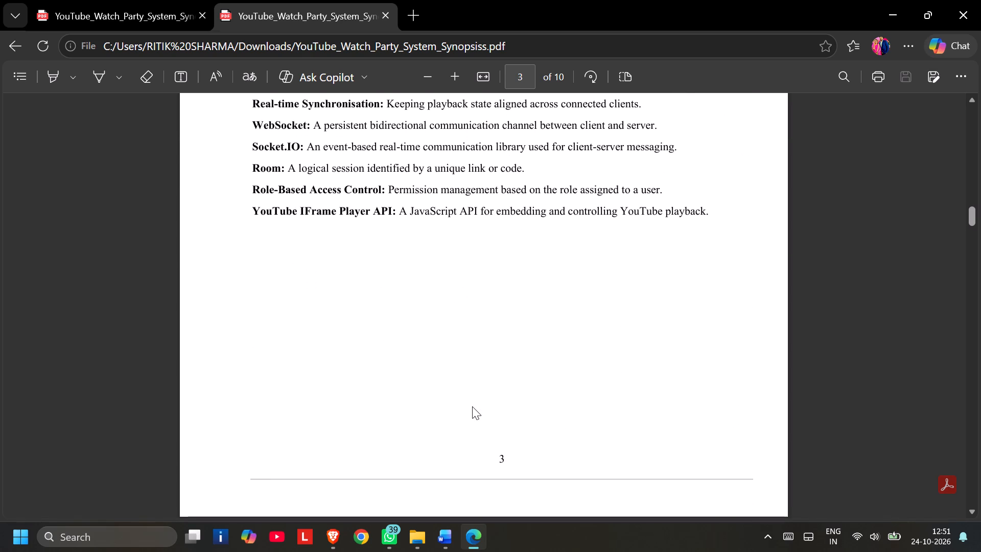
pyautogui.scroll(-13, 472, 406)
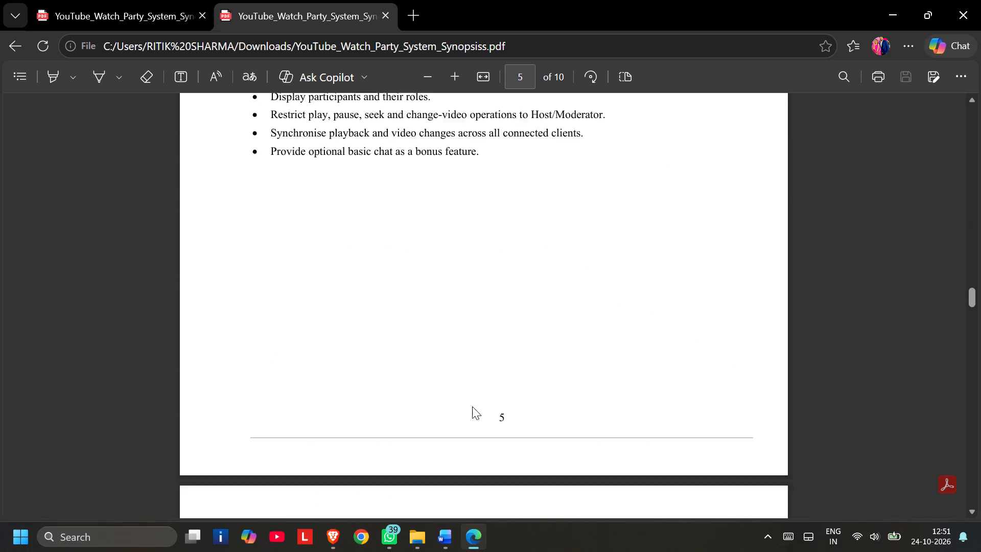
pyautogui.scroll(-11, 472, 406)
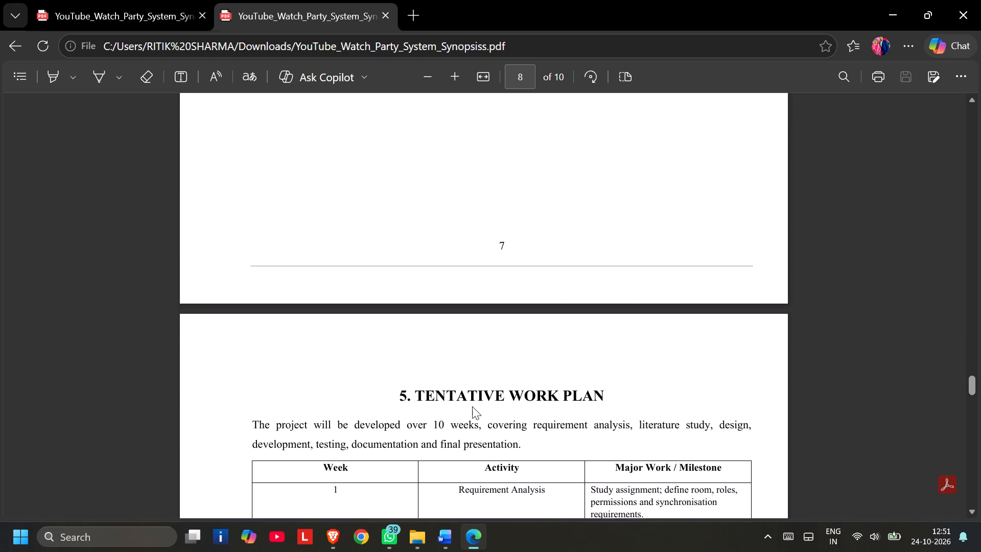
pyautogui.scroll(-9, 472, 406)
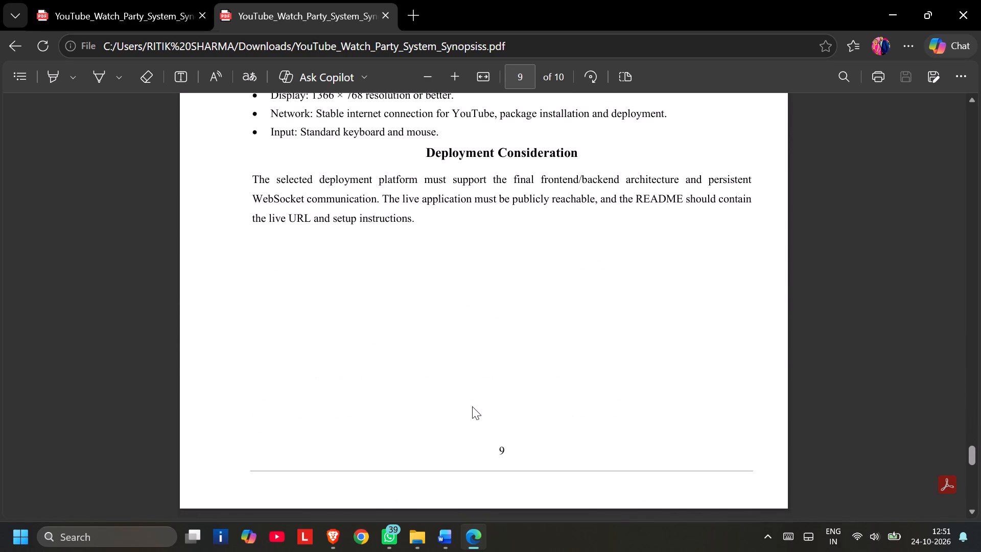
pyautogui.scroll(-10, 472, 406)
pyautogui.scroll(2, 472, 406)
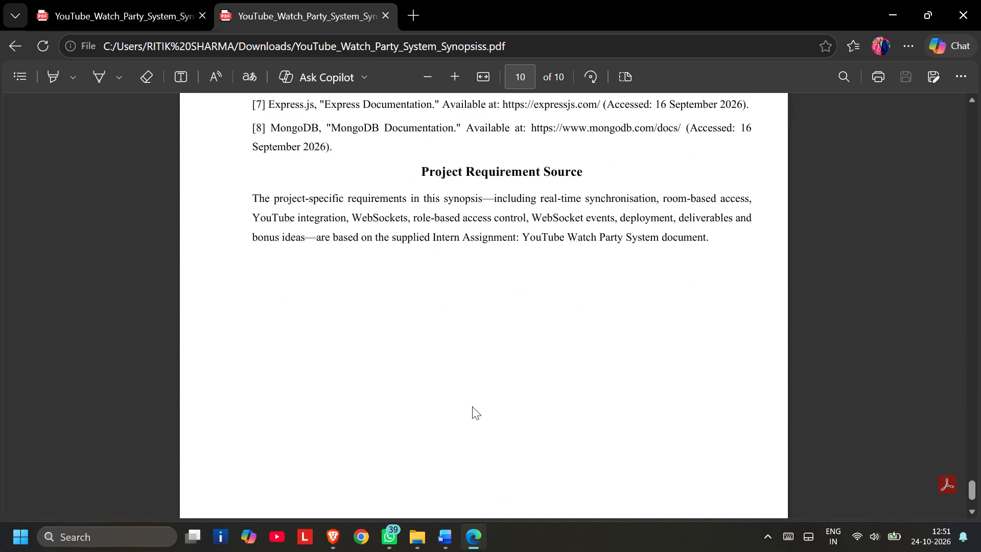
pyautogui.scroll(4, 472, 406)
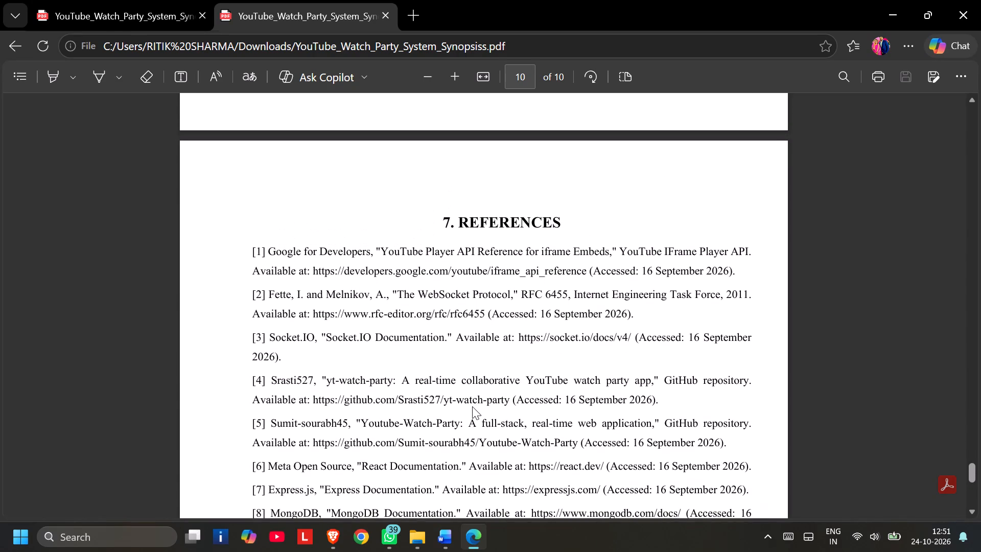
# Go back to the PDF's cover page and examine the cover details, the Index table and the start of the Introduction.
pyautogui.scroll(18, 472, 406)
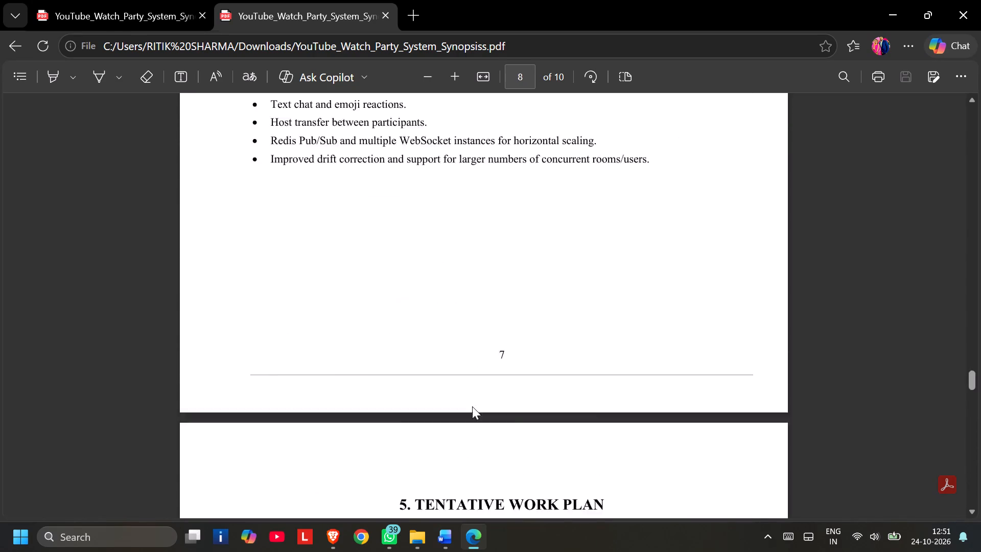
pyautogui.scroll(10, 472, 406)
pyautogui.scroll(19, 472, 406)
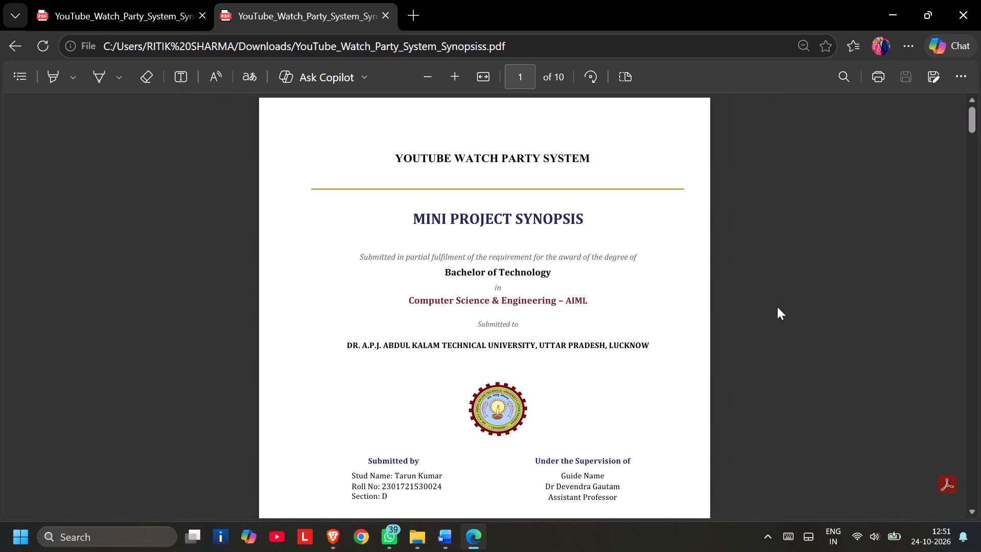
pyautogui.scroll(-2, 777, 307)
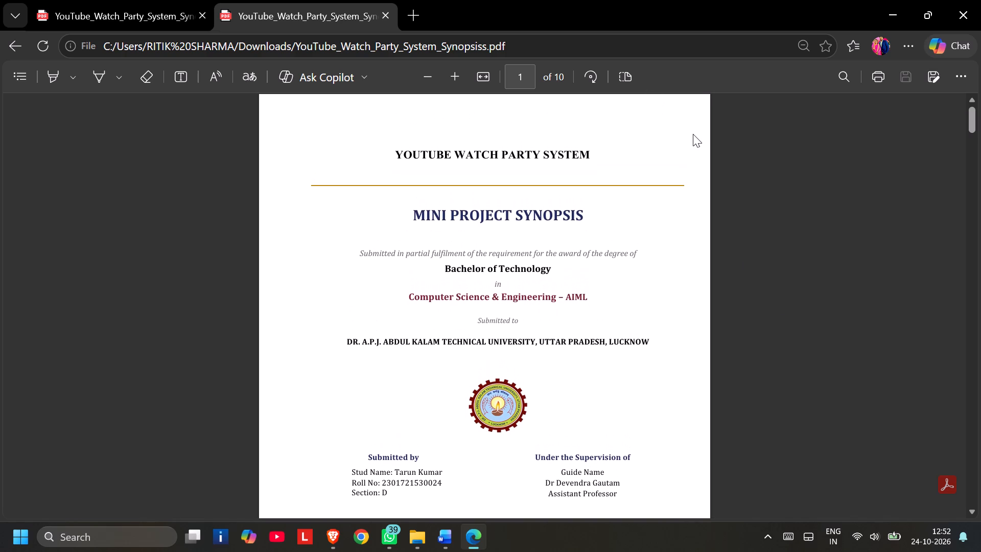
pyautogui.scroll(-2, 693, 134)
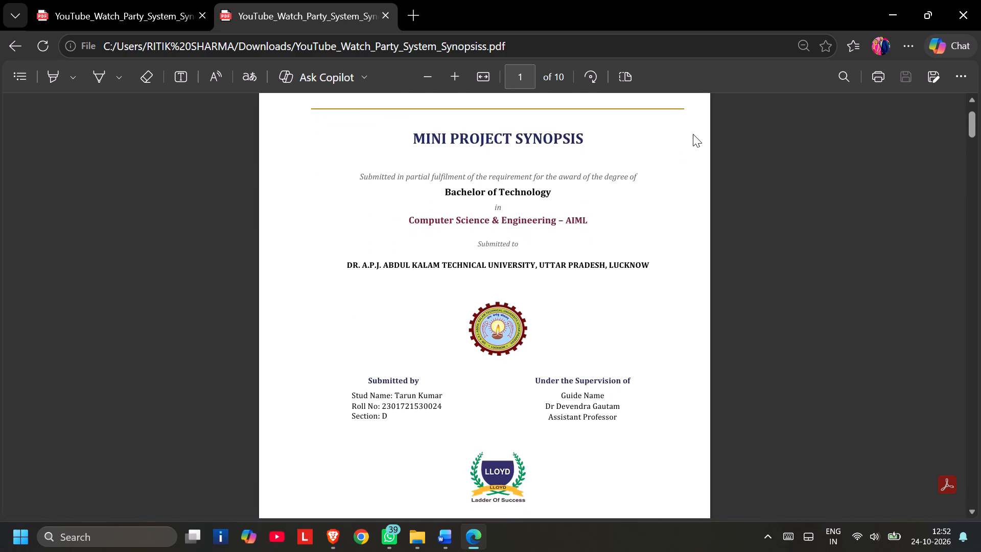
pyautogui.scroll(-5, 693, 134)
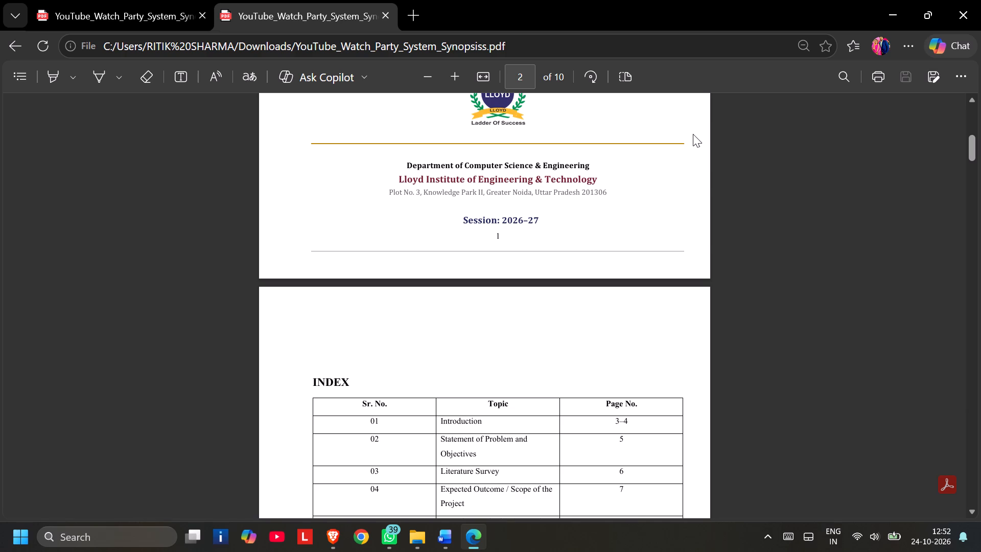
pyautogui.scroll(-4, 713, 373)
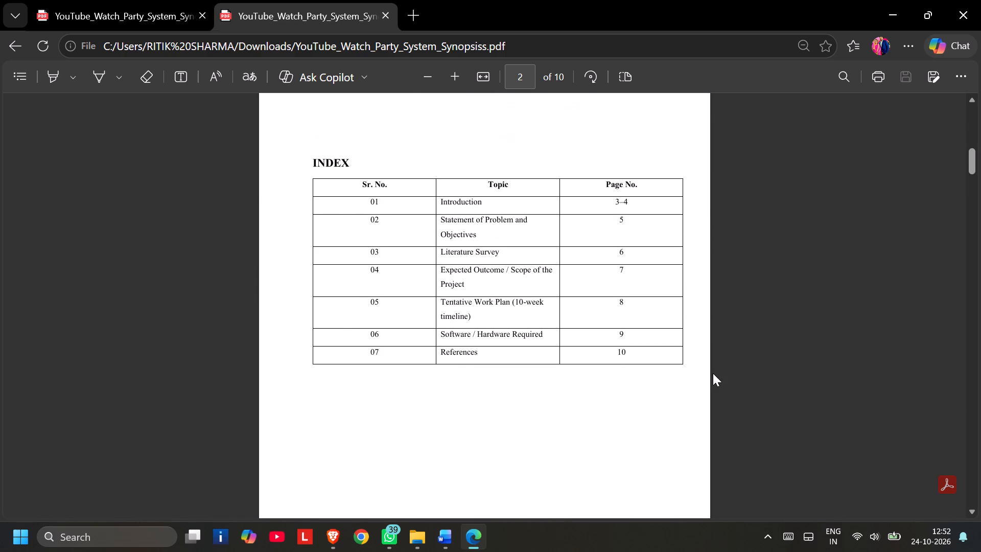
pyautogui.scroll(-8, 713, 373)
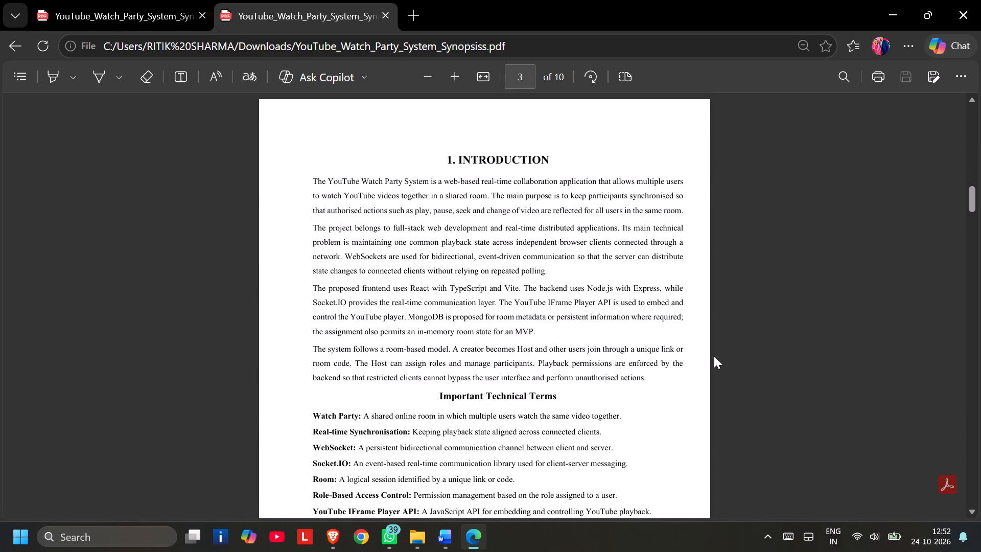
# Switch to the Synopsis Format - Major Project document in Word and check the section requirements and the reference format examples.
pyautogui.press('Return')
pyautogui.press('Return')
pyautogui.press('Return')
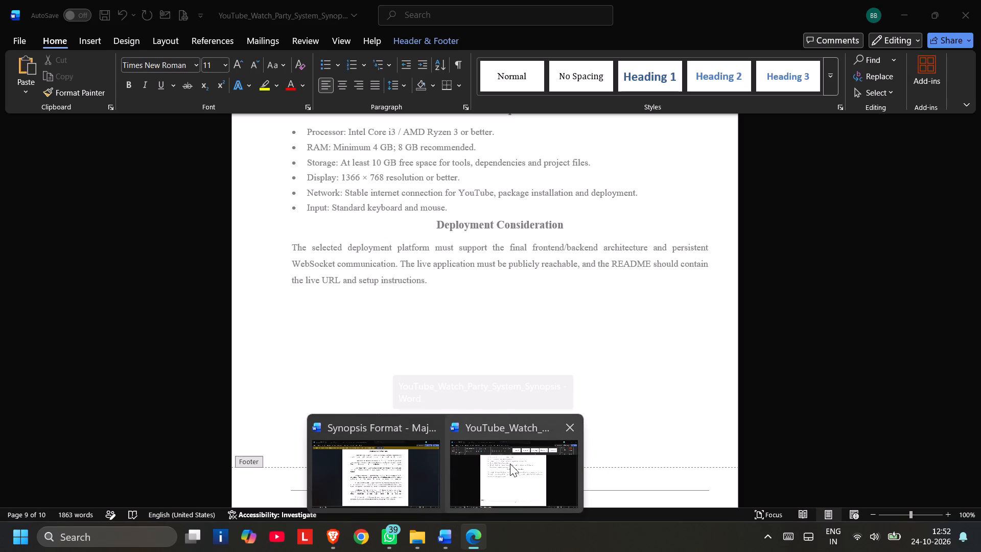
pyautogui.press('Return')
pyautogui.click(402, 464)
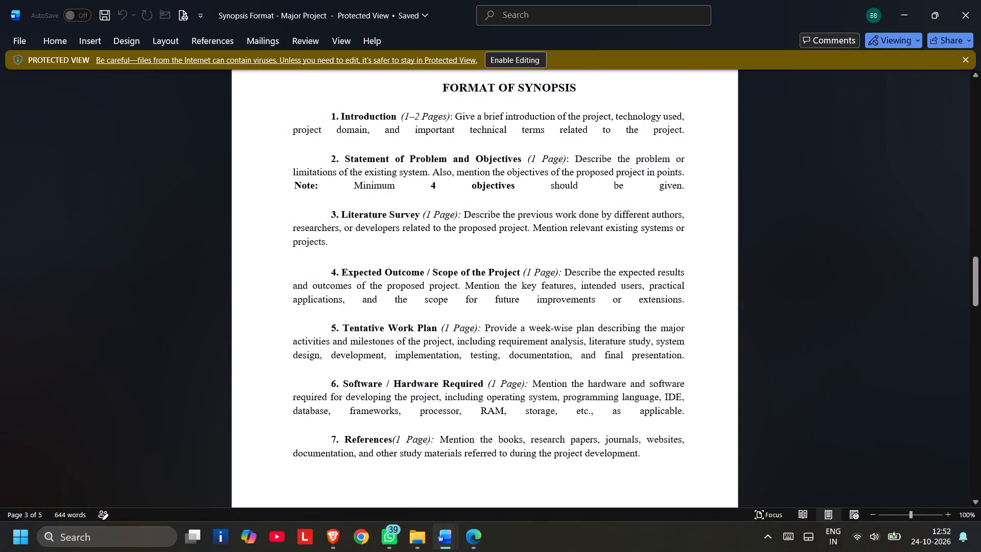
pyautogui.scroll(-8, 455, 377)
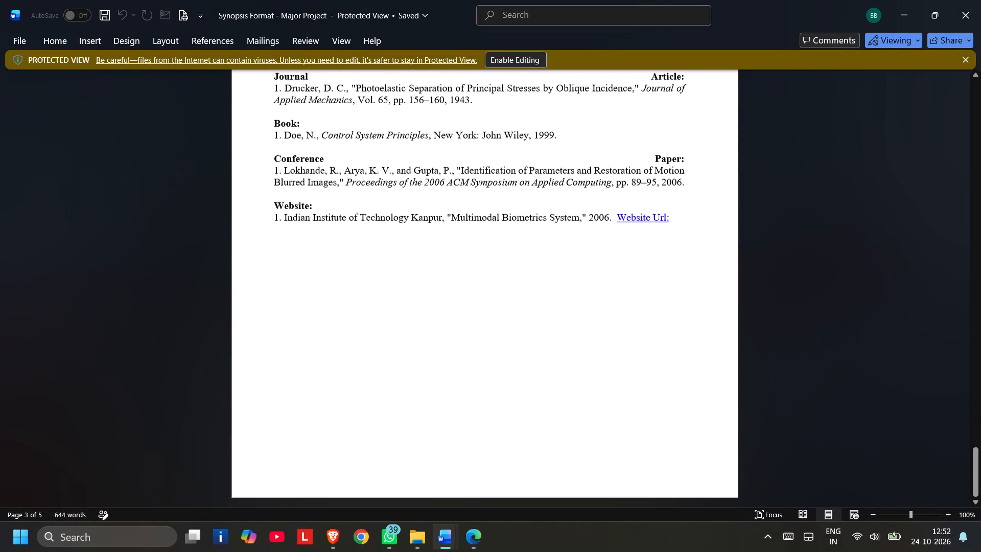
pyautogui.scroll(-1, 455, 377)
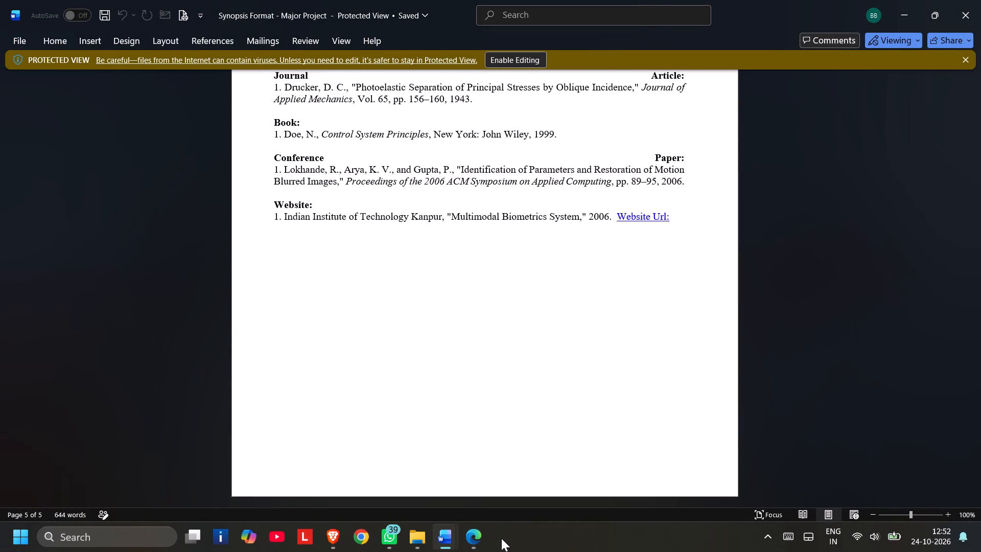
# Return to the exported PDF in Edge and check the Introduction pages through to the Statement of Problem and Objectives page.
pyautogui.click(475, 527)
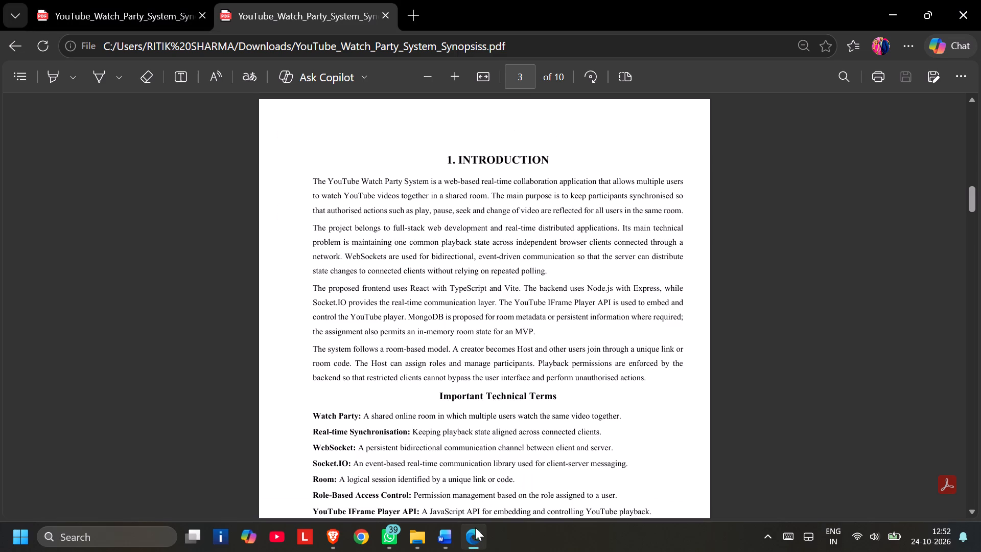
pyautogui.scroll(-2, 462, 452)
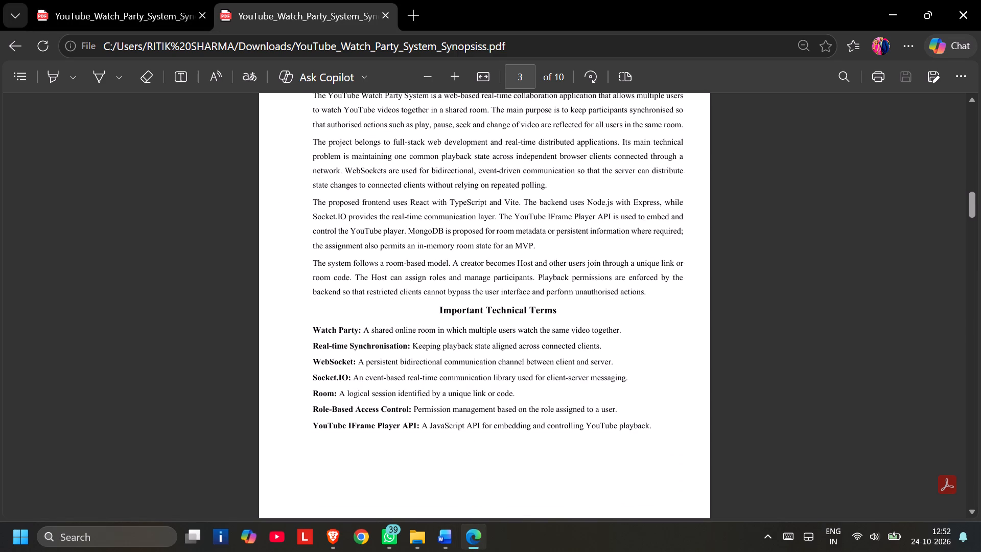
pyautogui.scroll(-3, 462, 452)
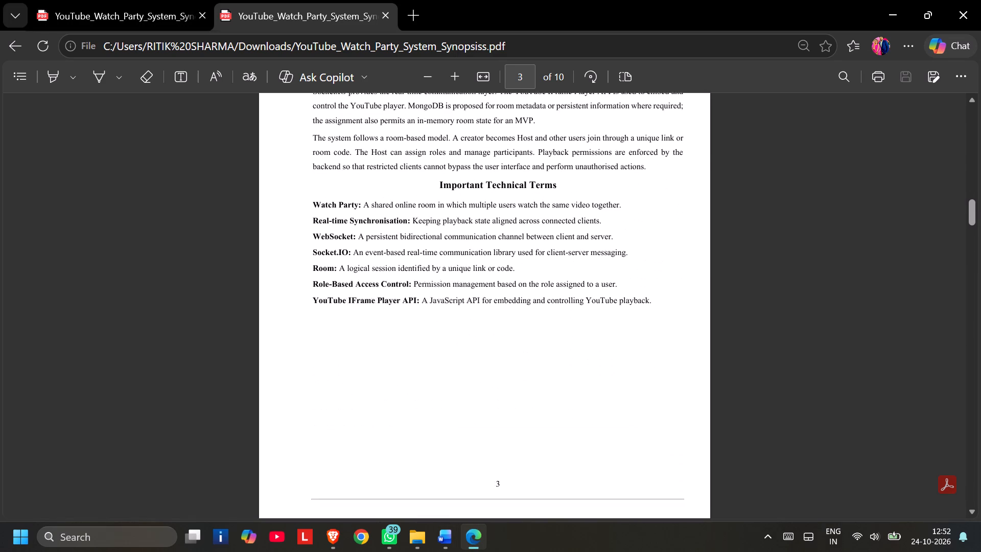
pyautogui.scroll(-4, 462, 452)
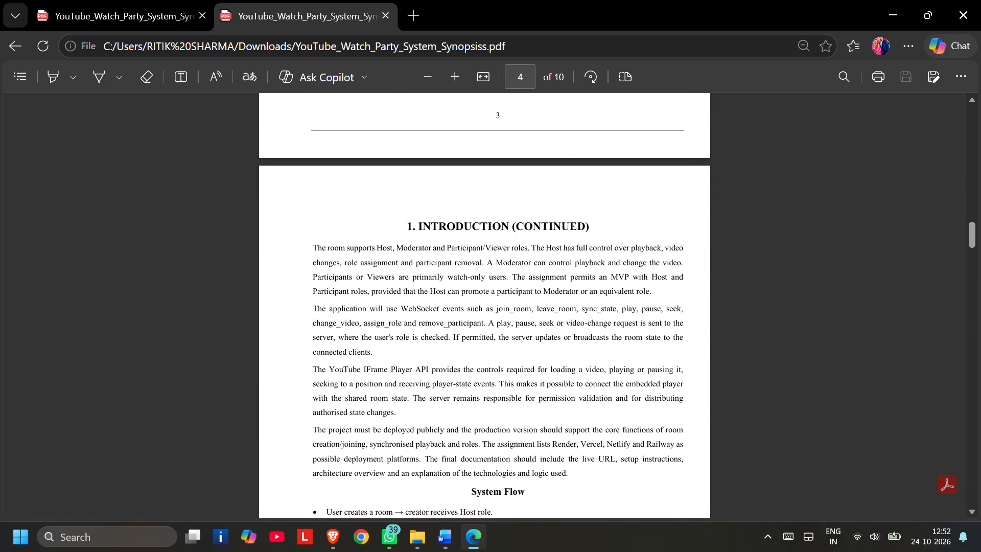
pyautogui.scroll(-6, 462, 452)
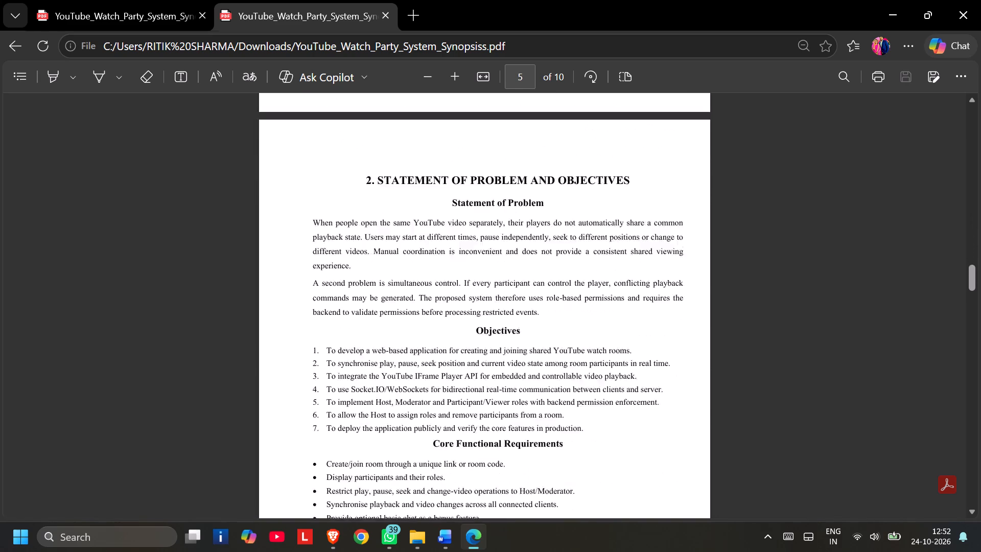
pyautogui.scroll(-2, 462, 452)
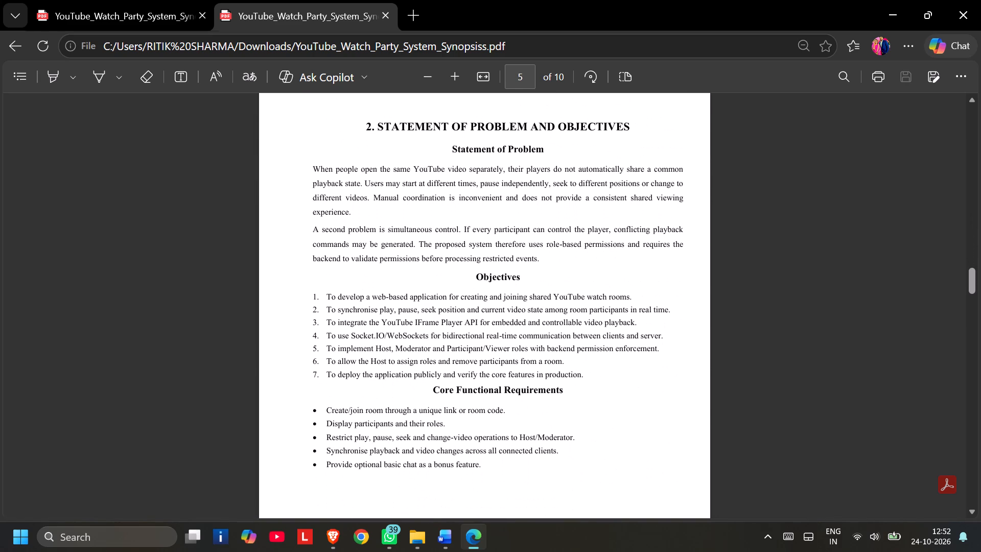
pyautogui.click(462, 452)
# Open the print preview of the synopsis PDF and look through its pages.
pyautogui.click(877, 81)
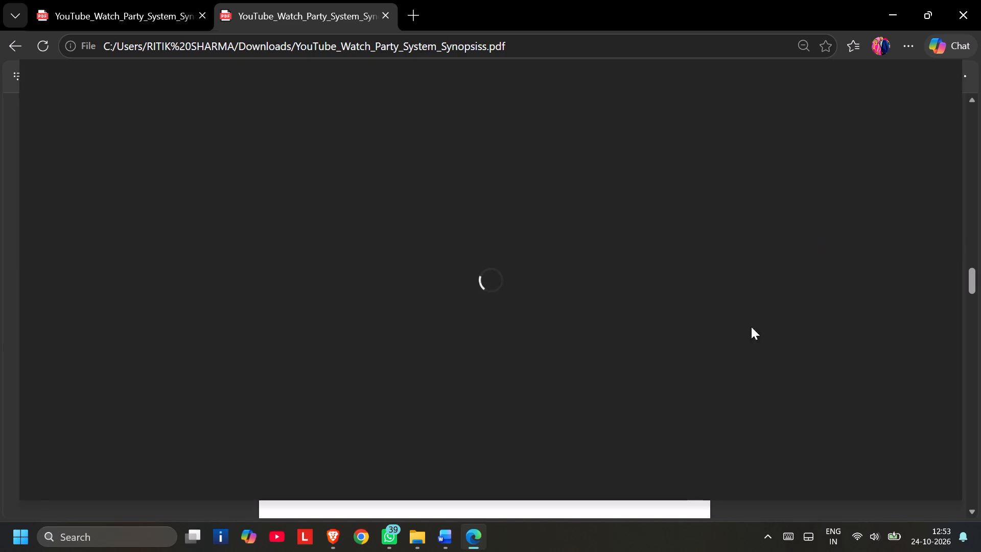
pyautogui.scroll(-6, 430, 414)
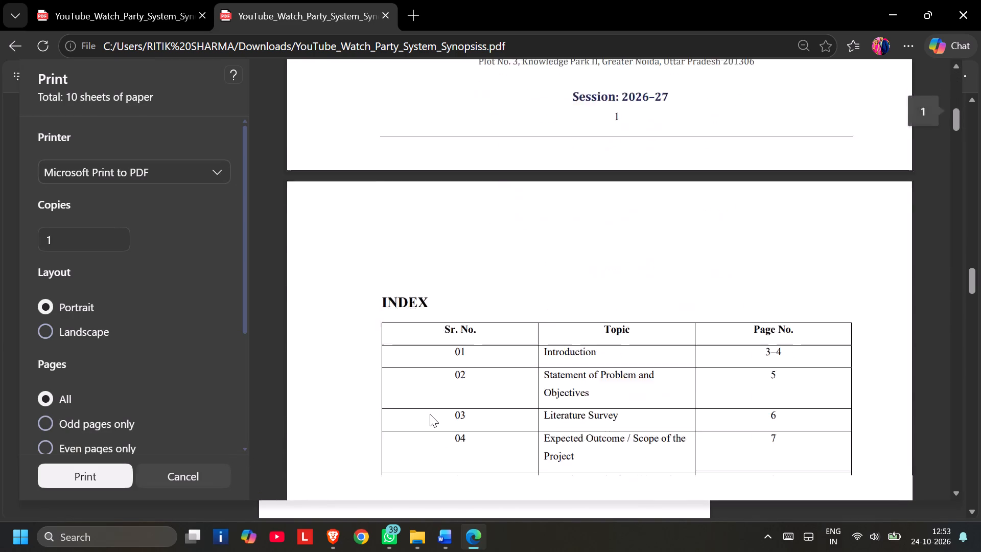
# Print the whole synopsis document with Microsoft Print to PDF and save the output in Downloads as synopsis.
pyautogui.scroll(-4, 430, 414)
pyautogui.click(49, 480)
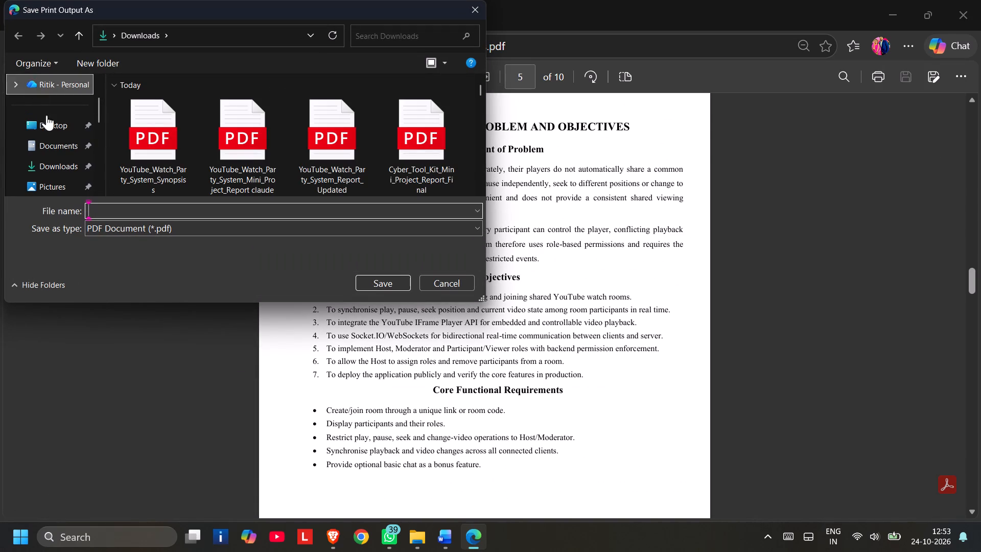
pyautogui.click(65, 164)
pyautogui.click(150, 215)
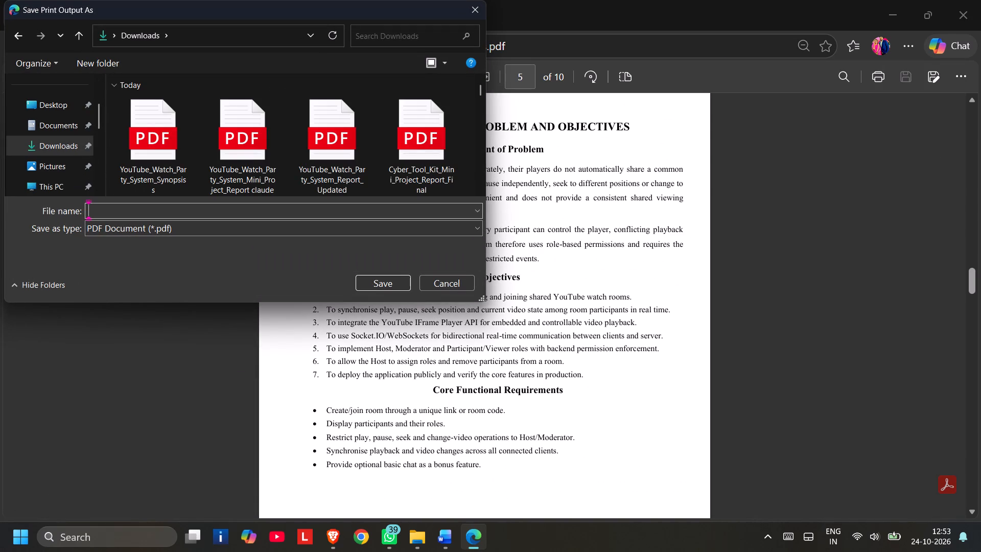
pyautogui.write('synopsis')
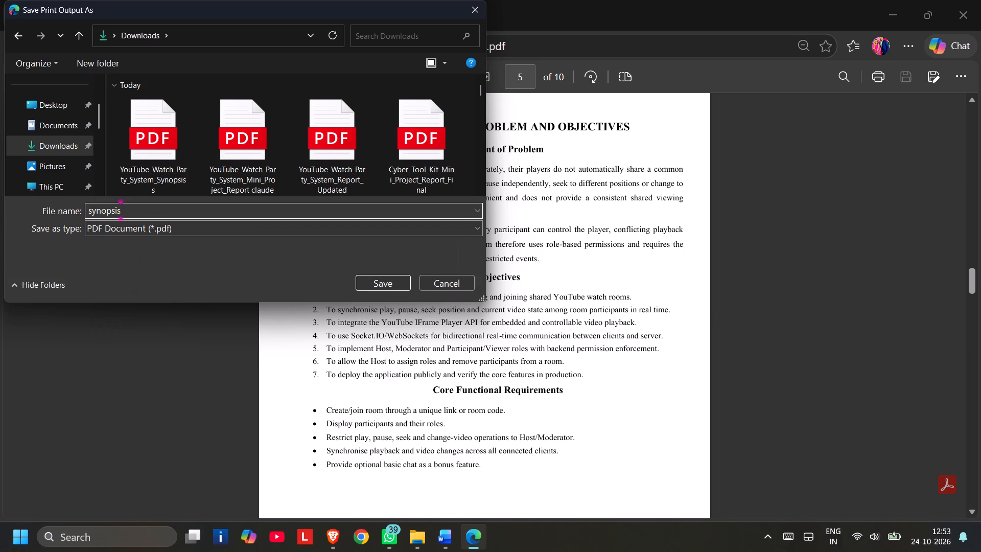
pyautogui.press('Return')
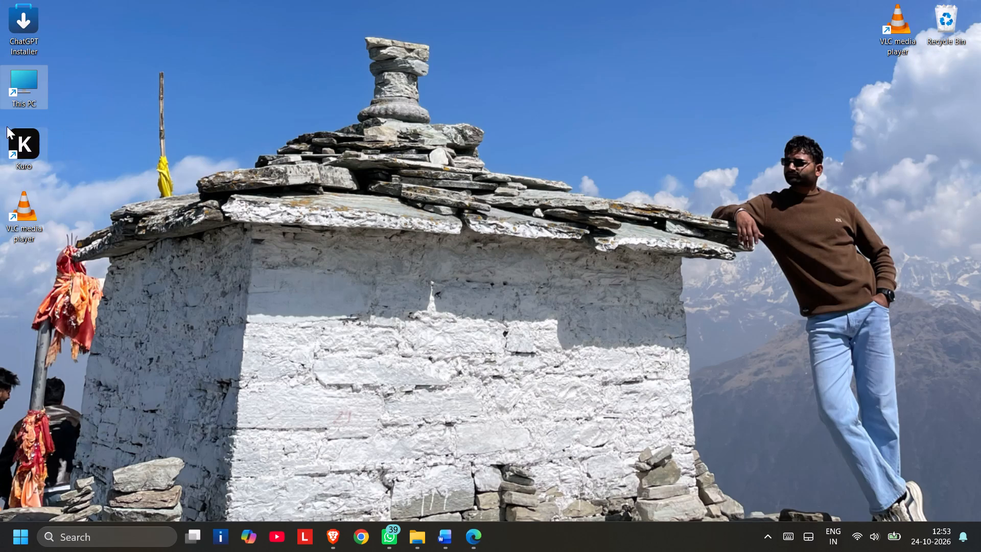
# Switch to File Explorer, go to the Downloads folder and bring up the available actions for the synopsis PDF.
pyautogui.doubleClick(26, 70)
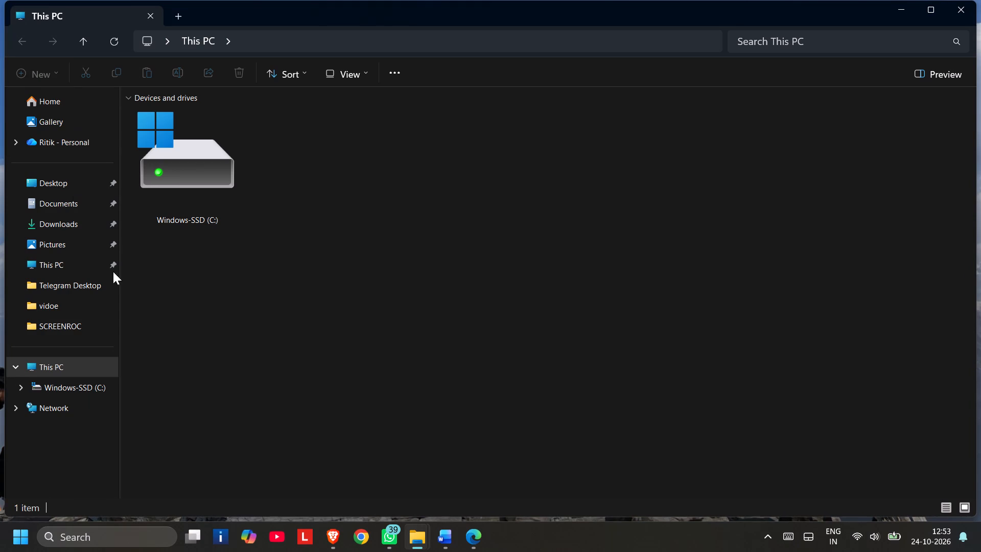
pyautogui.click(86, 228)
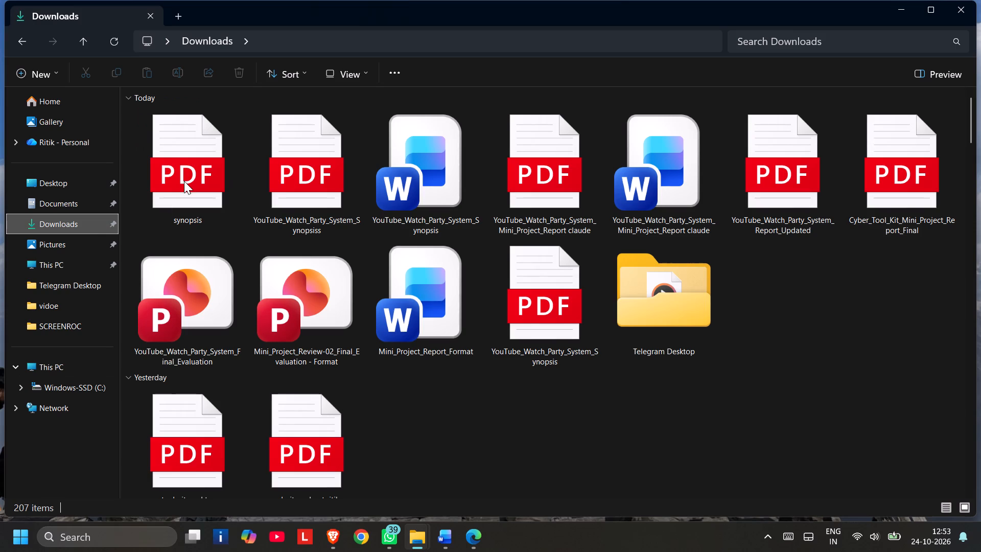
pyautogui.rightClick(184, 181)
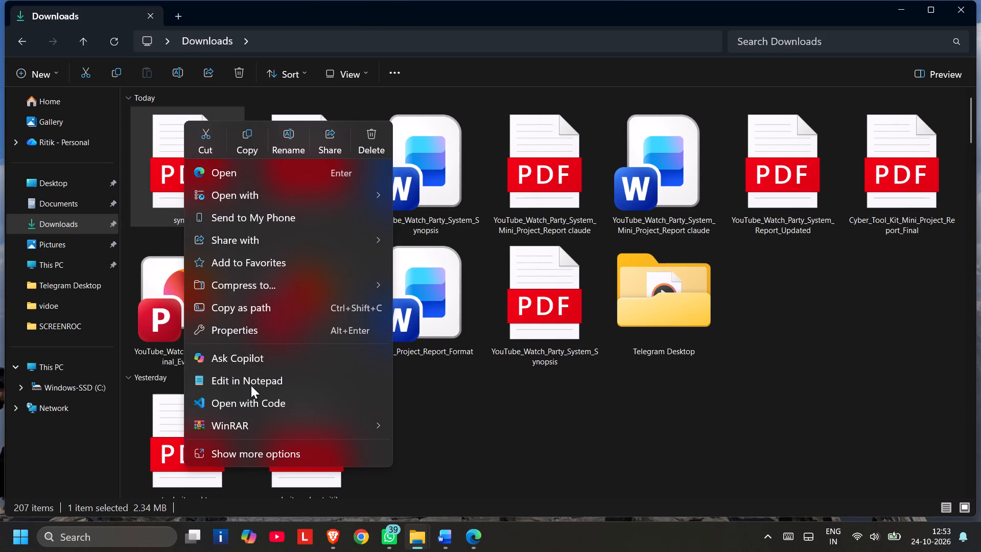